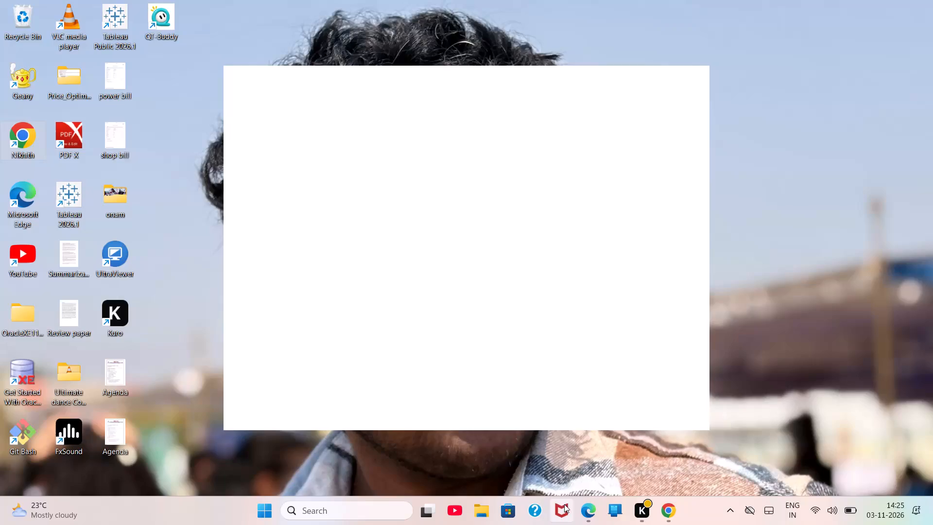
Launch Excel and open the recent workbook Student Activity Center.
{"action": "type", "text": "excel"}
{"action": "key", "text": "Return"}
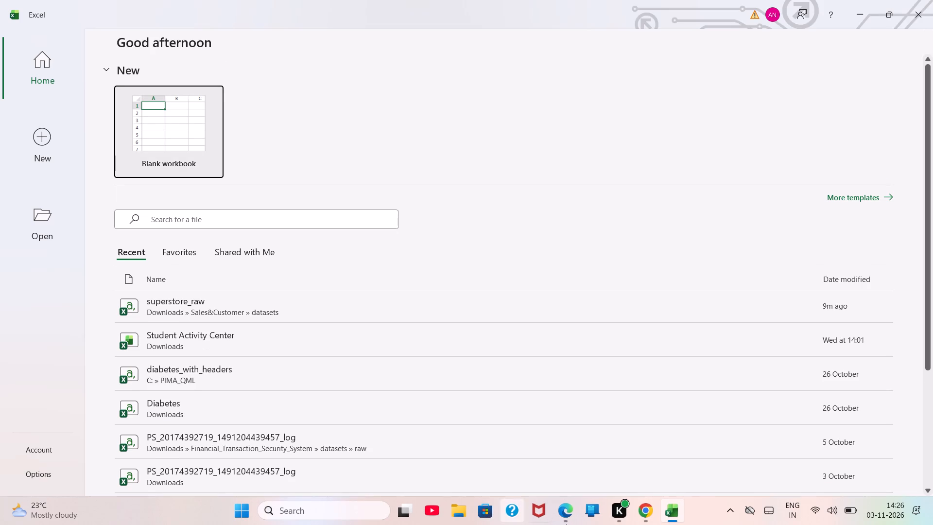
{"action": "triple_click", "coordinate": [178, 349]}
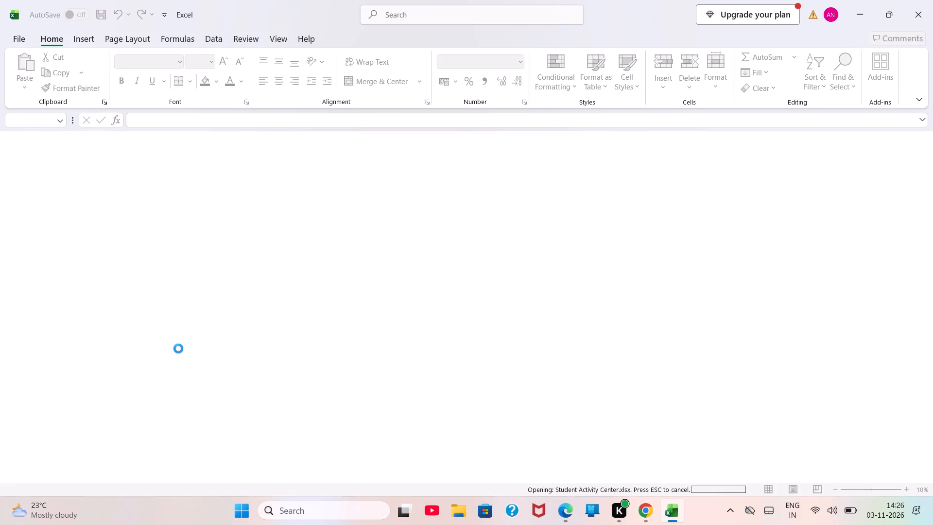
{"action": "scroll", "coordinate": [308, 210], "scroll_direction": "up", "scroll_amount": 12}
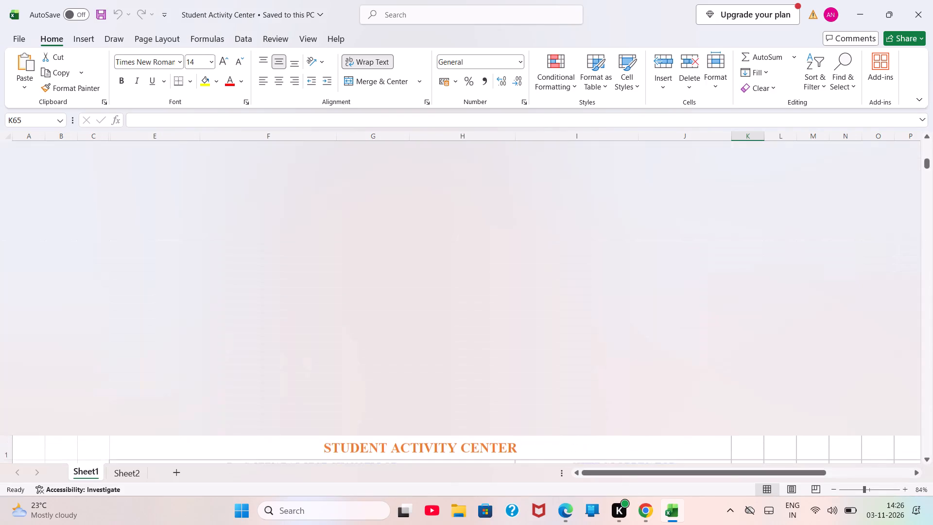
{"action": "scroll", "coordinate": [308, 210], "scroll_direction": "down", "scroll_amount": 9}
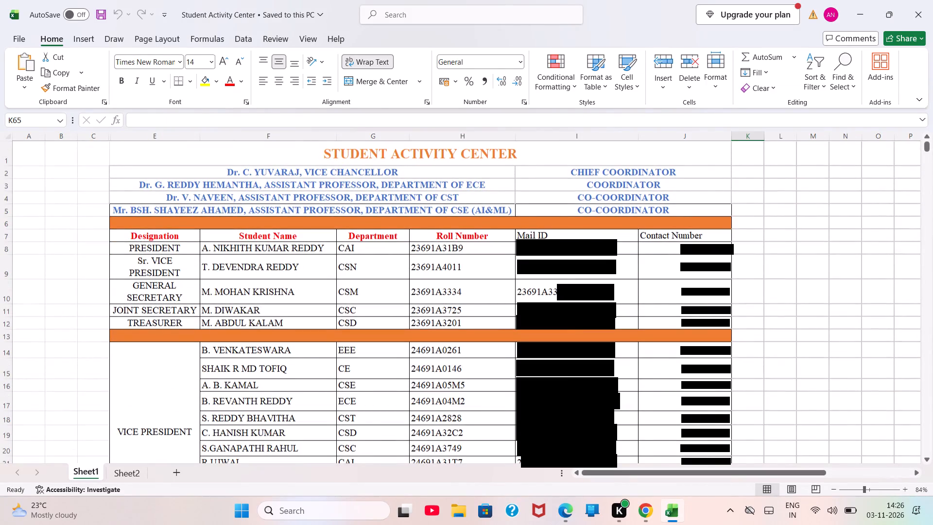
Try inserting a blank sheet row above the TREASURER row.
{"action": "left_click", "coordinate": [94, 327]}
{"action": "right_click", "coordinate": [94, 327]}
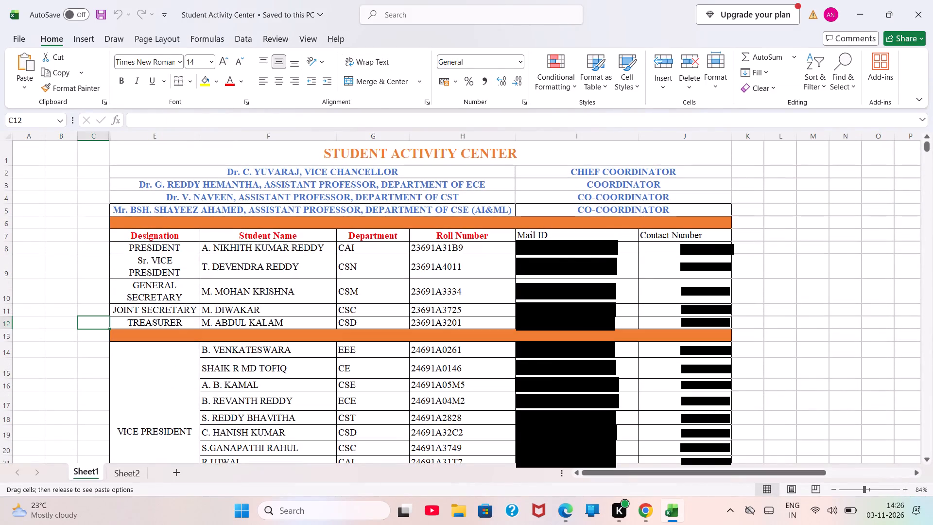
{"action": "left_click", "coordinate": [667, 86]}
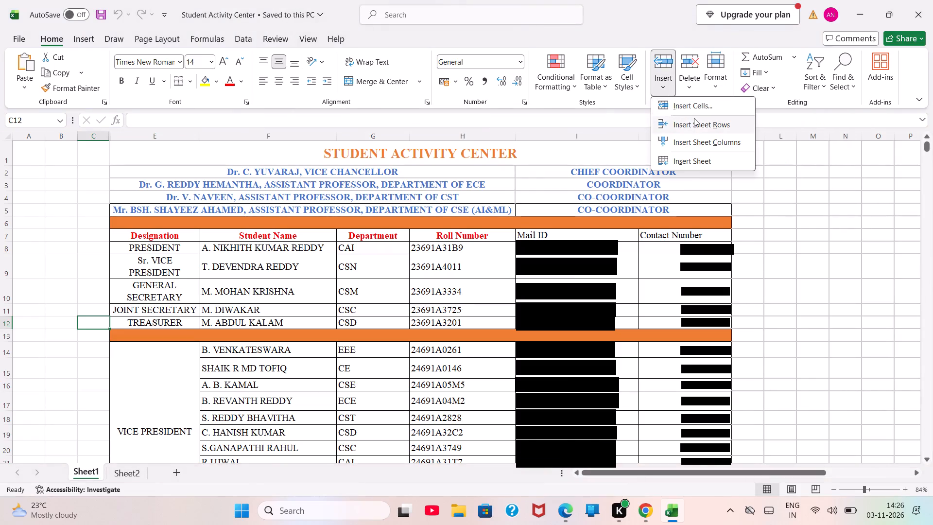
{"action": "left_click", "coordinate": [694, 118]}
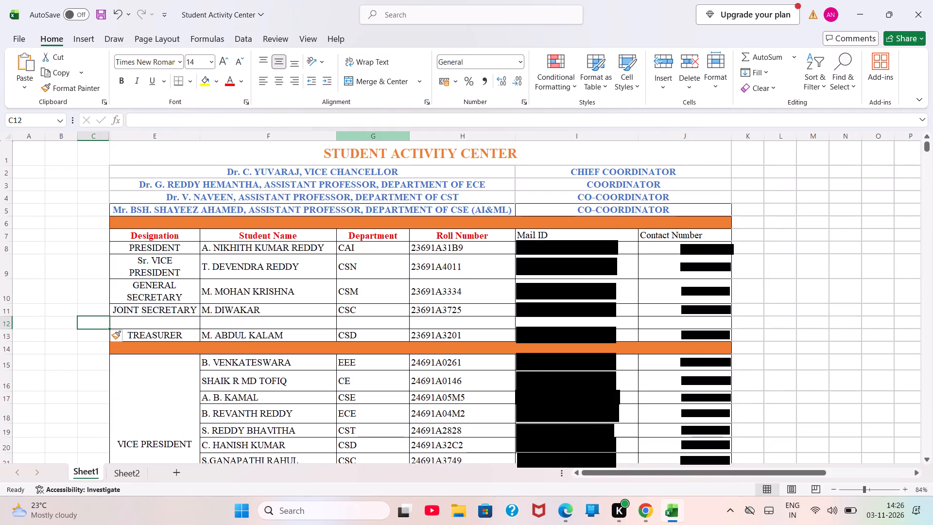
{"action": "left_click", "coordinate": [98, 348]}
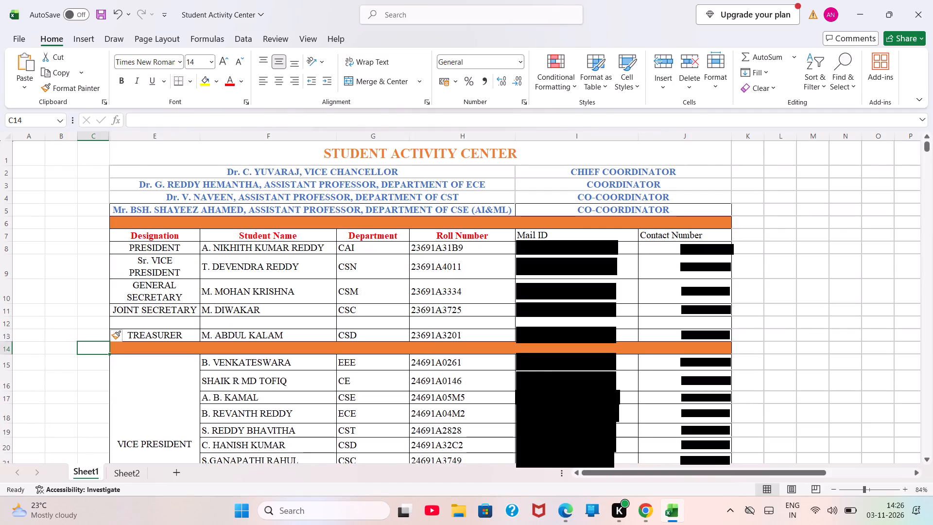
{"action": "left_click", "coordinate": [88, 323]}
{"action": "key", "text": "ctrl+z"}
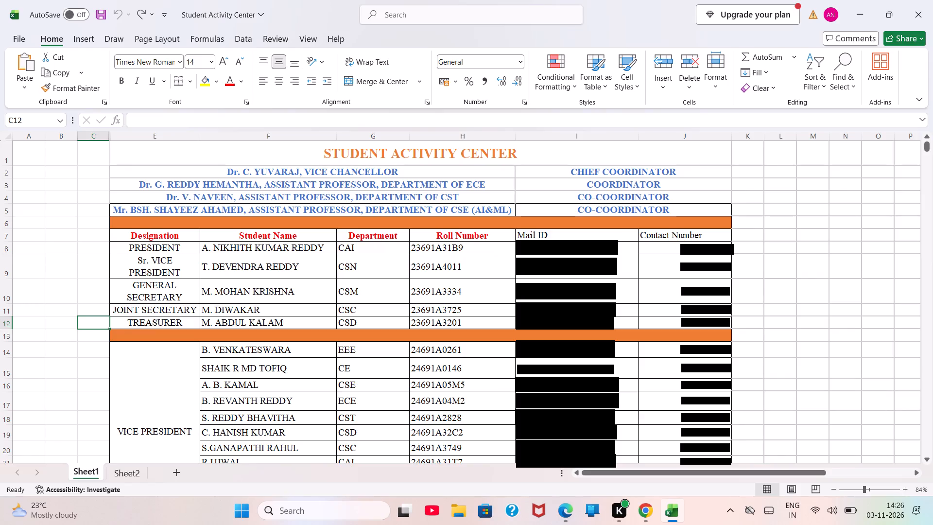
Insert three blank sheet rows between the TREASURER row and the orange divider row below it.
{"action": "left_click", "coordinate": [97, 340]}
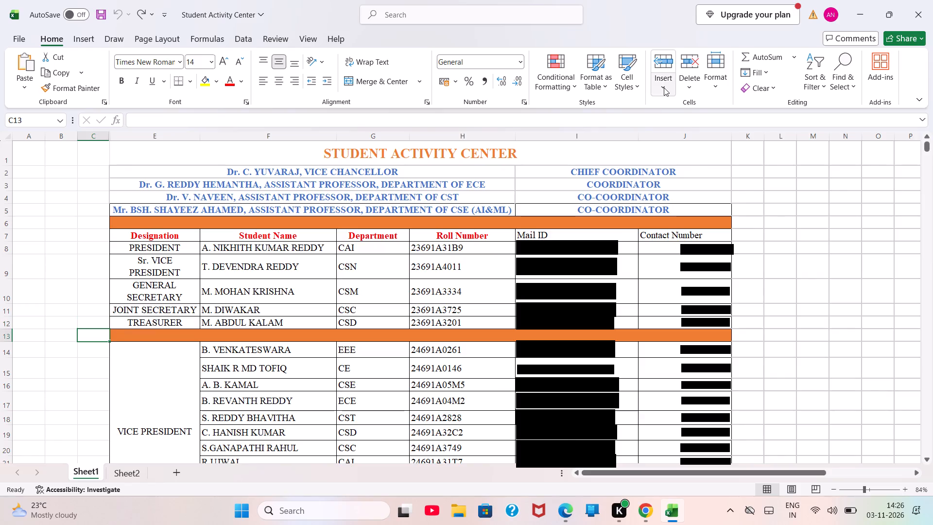
{"action": "left_click", "coordinate": [664, 87]}
{"action": "left_click", "coordinate": [685, 121]}
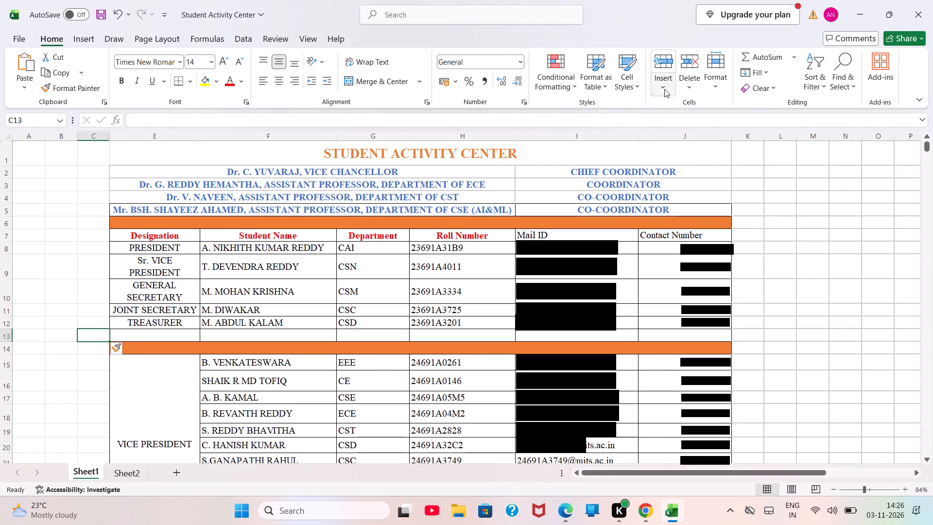
{"action": "left_click", "coordinate": [664, 89]}
{"action": "left_click", "coordinate": [678, 122]}
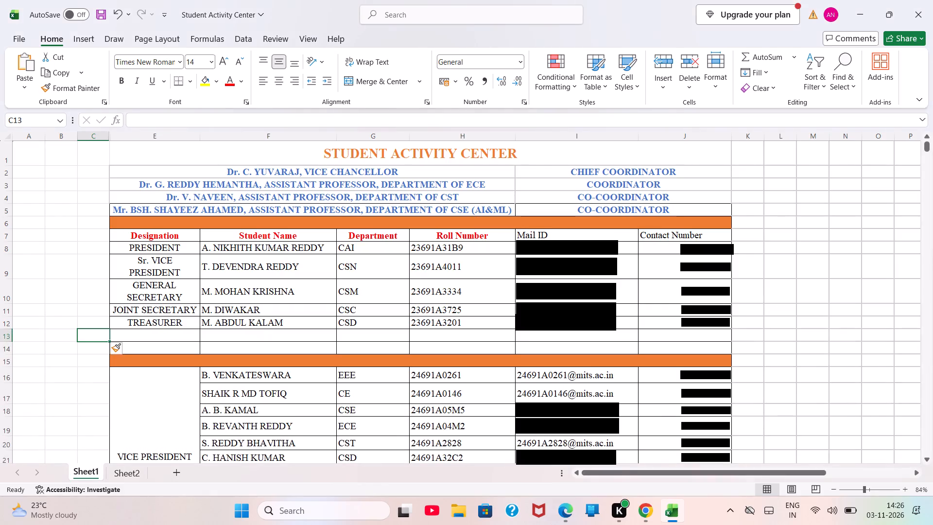
{"action": "left_click", "coordinate": [667, 87]}
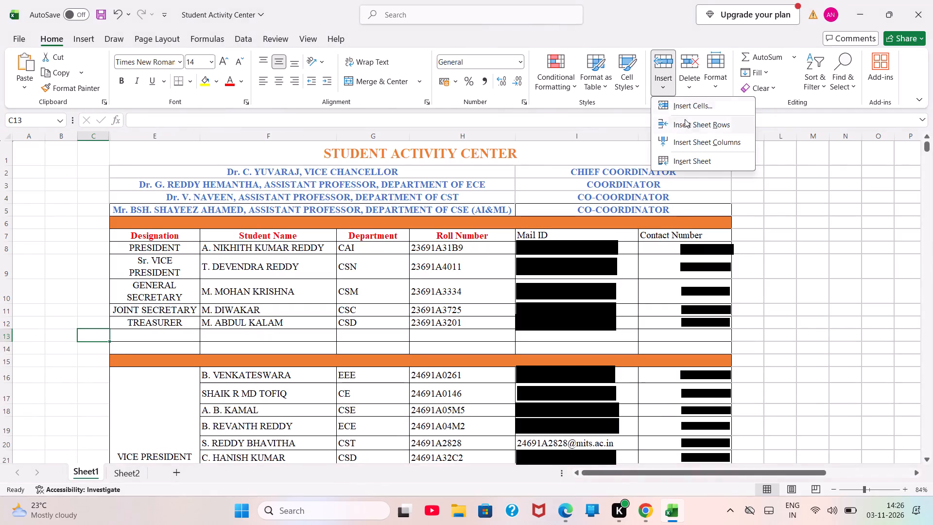
{"action": "left_click", "coordinate": [689, 121]}
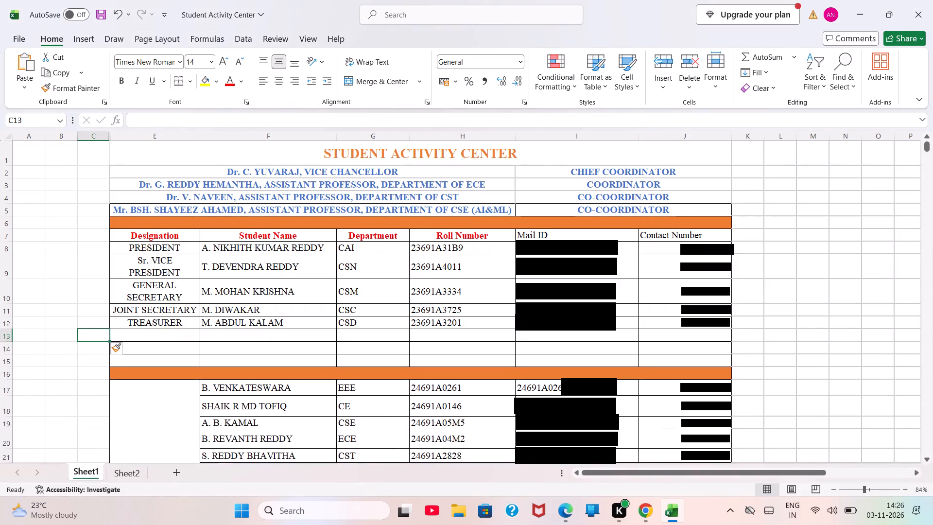
Enter PR SECRETARY in the Designation column of the first blank row, cell E13.
{"action": "left_click", "coordinate": [172, 331]}
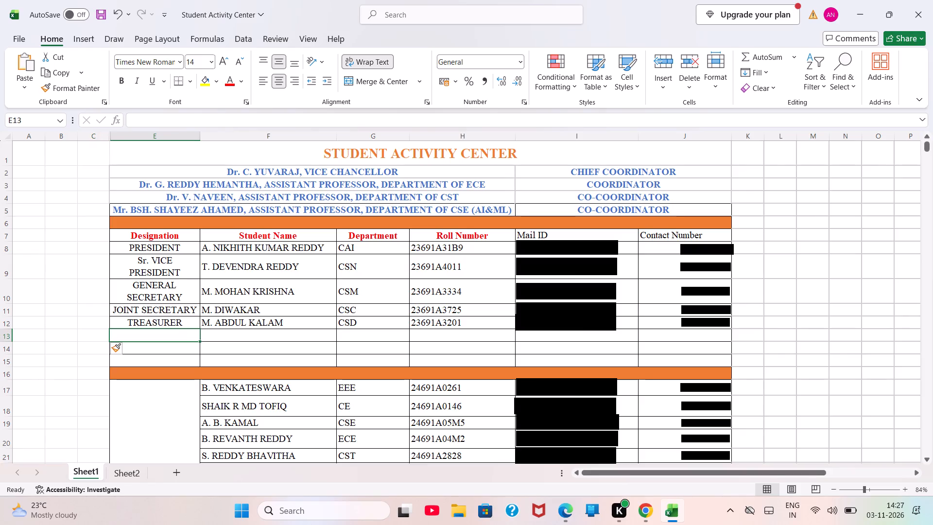
{"action": "type", "text": "PR"}
{"action": "key", "text": "space"}
{"action": "type", "text": "se"}
{"action": "key", "text": "BackSpace"}
{"action": "key", "text": "BackSpace"}
{"action": "type", "text": "SEC"}
{"action": "type", "text": "RETARY"}
{"action": "key", "text": "Down"}
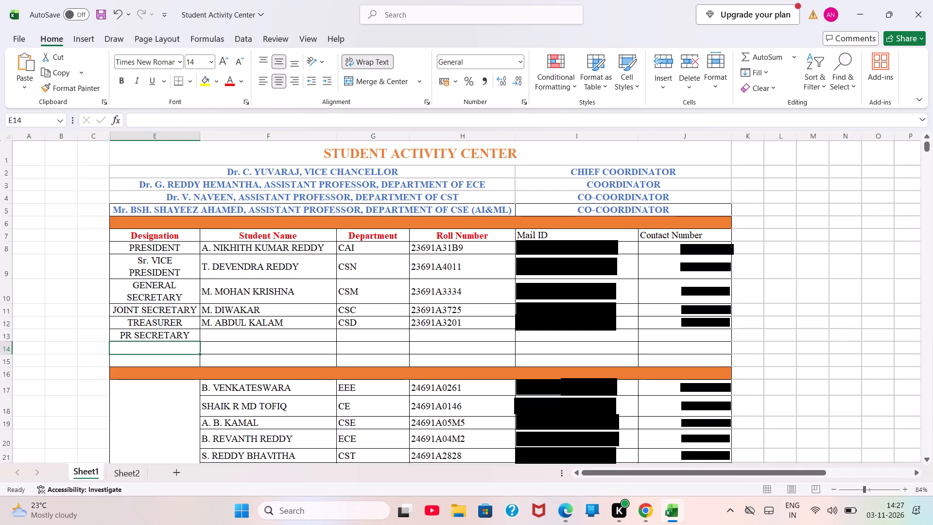
Enter STUDENT ENGAGEMENY COORDINATOR as the designation in cell E14, below PR SECRETARY.
{"action": "type", "text": "STUDENT"}
{"action": "key", "text": "space"}
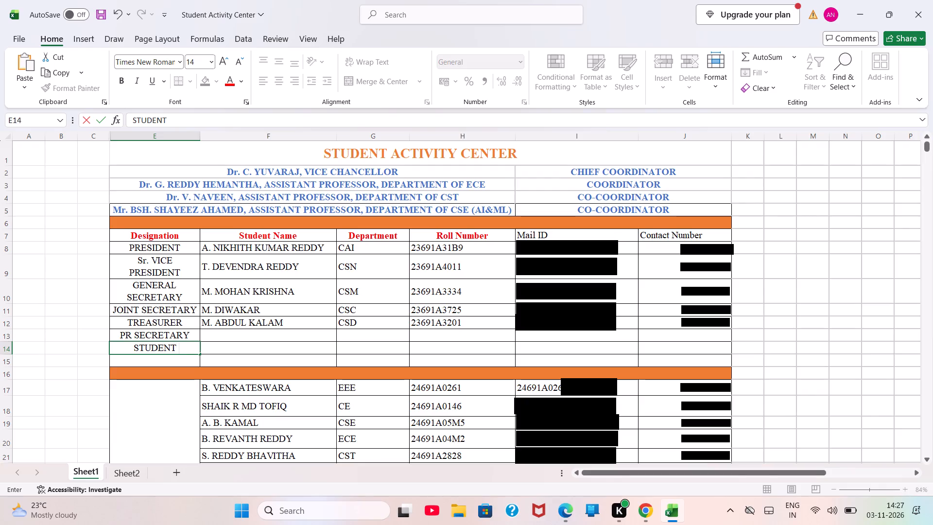
{"action": "type", "text": "ENGAGE"}
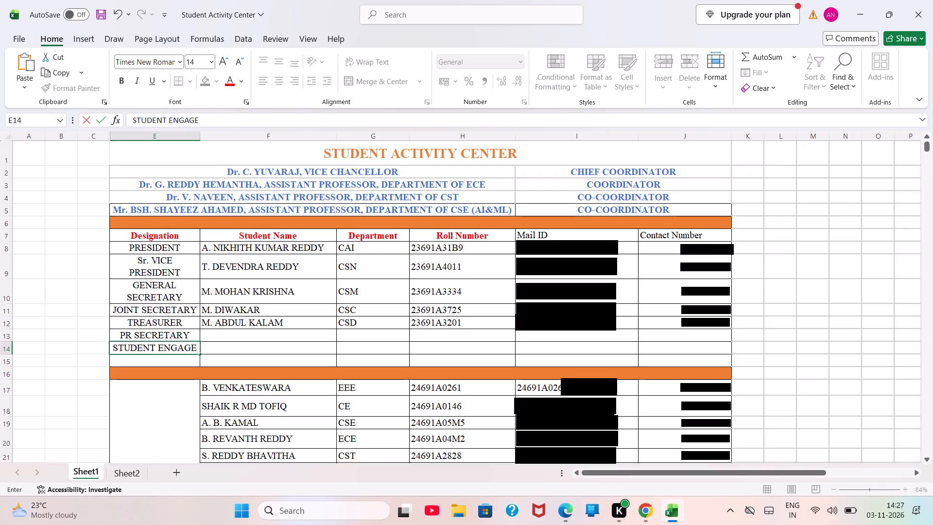
{"action": "type", "text": "MENY"}
{"action": "key", "text": "space"}
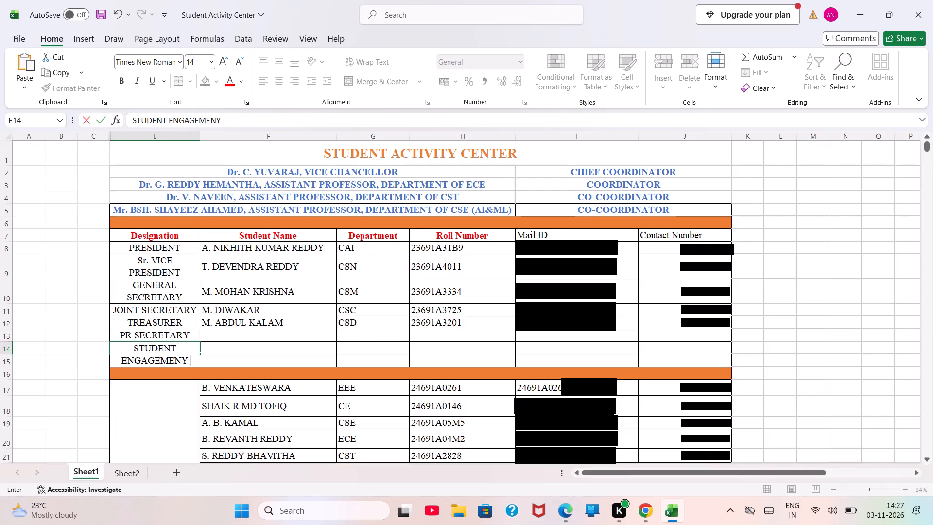
{"action": "type", "text": "COOR"}
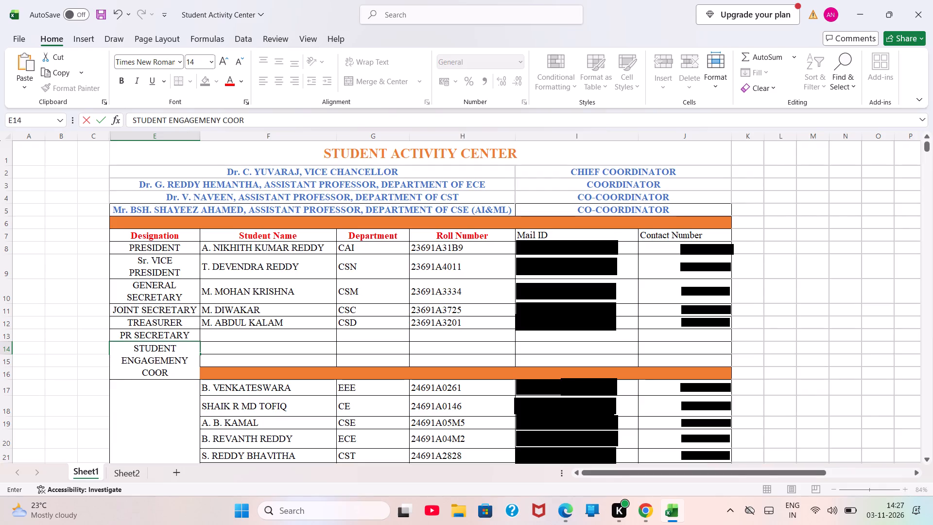
{"action": "type", "text": "DINATOR"}
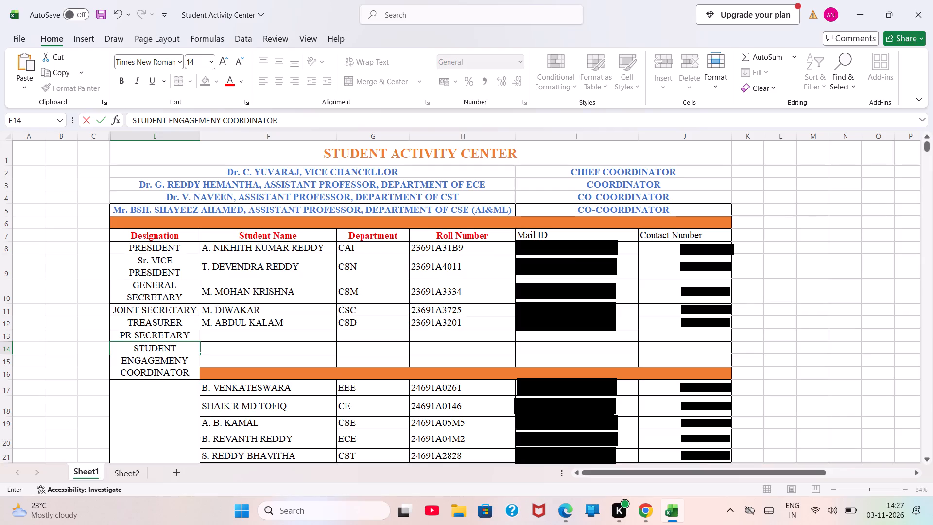
{"action": "left_click", "coordinate": [225, 348]}
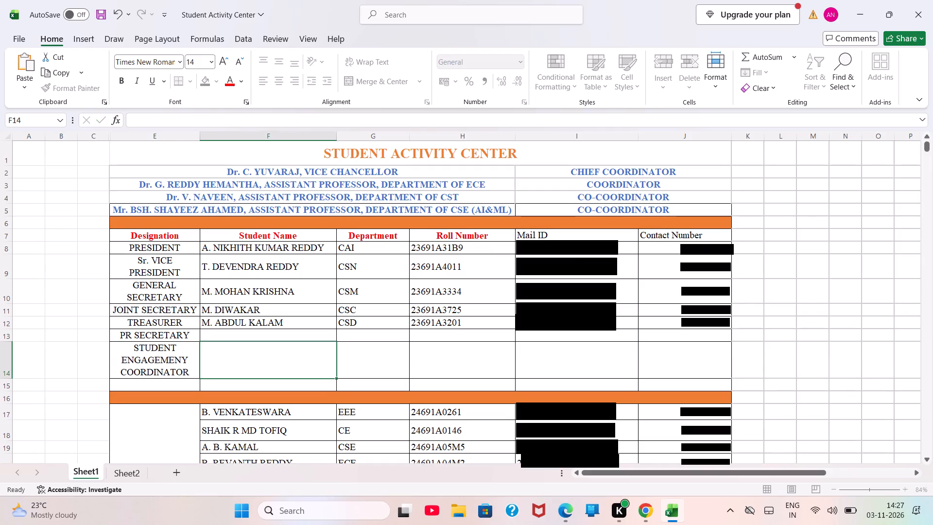
Widen the Designation column to nearly double its width.
{"action": "scroll", "coordinate": [205, 195], "scroll_direction": "up", "scroll_amount": 3}
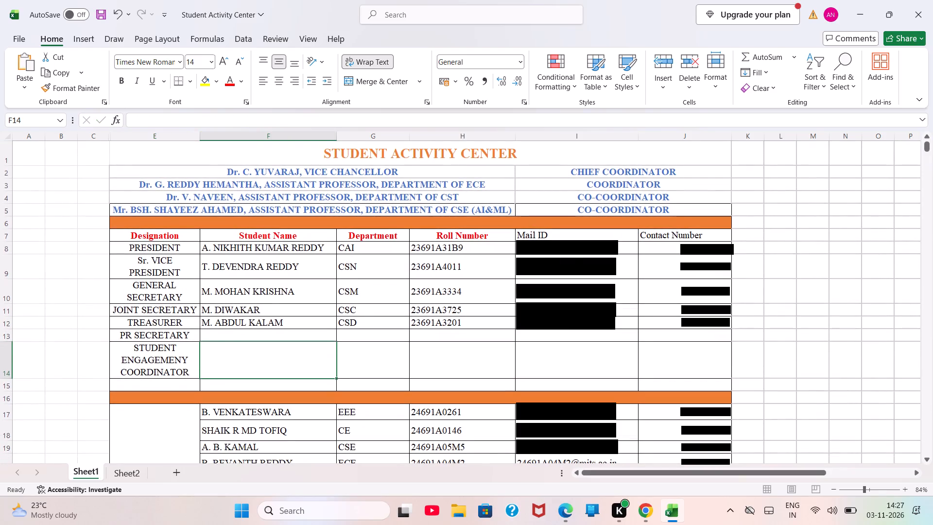
{"action": "left_click_drag", "start_coordinate": [199, 136], "coordinate": [259, 139]}
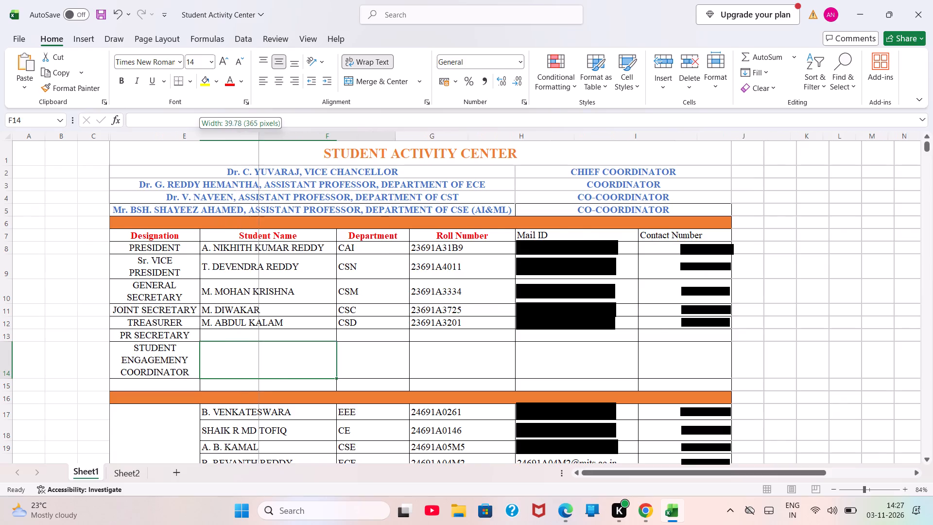
{"action": "left_click_drag", "start_coordinate": [259, 139], "coordinate": [278, 139]}
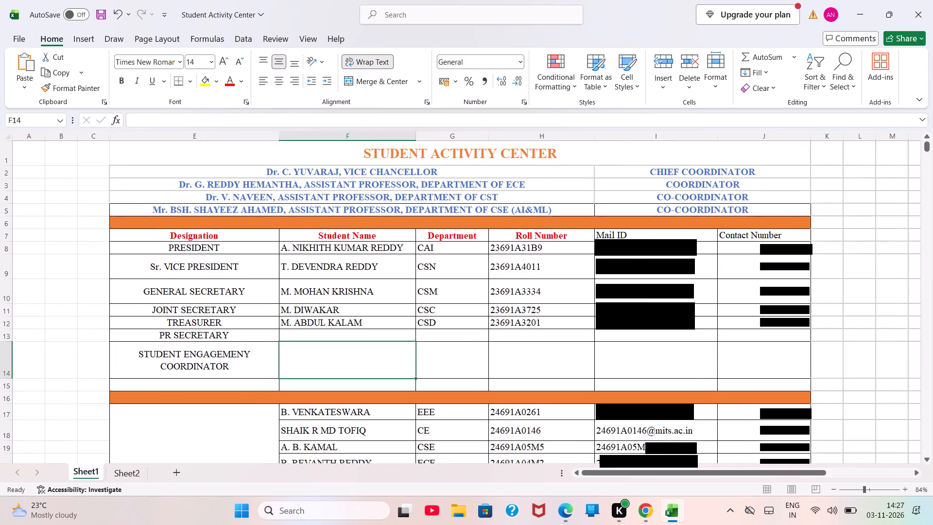
Enter CLUBS & ACTIVITIES COORDINATOR in capitals as the designation in cell E15, keeping the designation above it intact.
{"action": "left_click", "coordinate": [206, 385]}
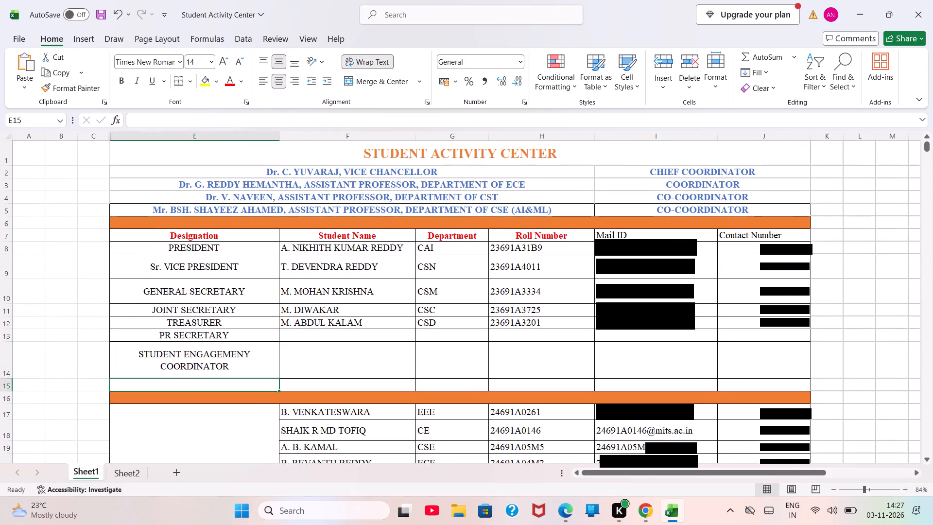
{"action": "type", "text": "cLUBS"}
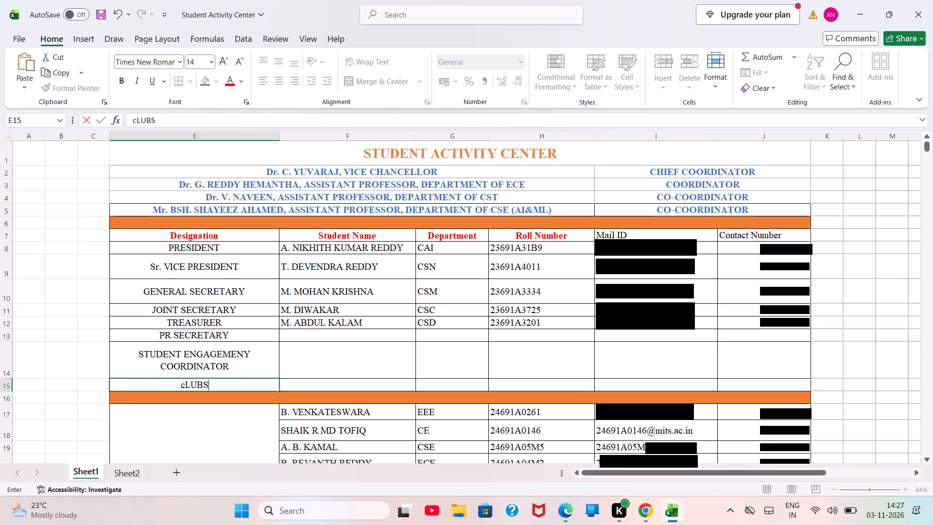
{"action": "key", "text": "BackSpace"}
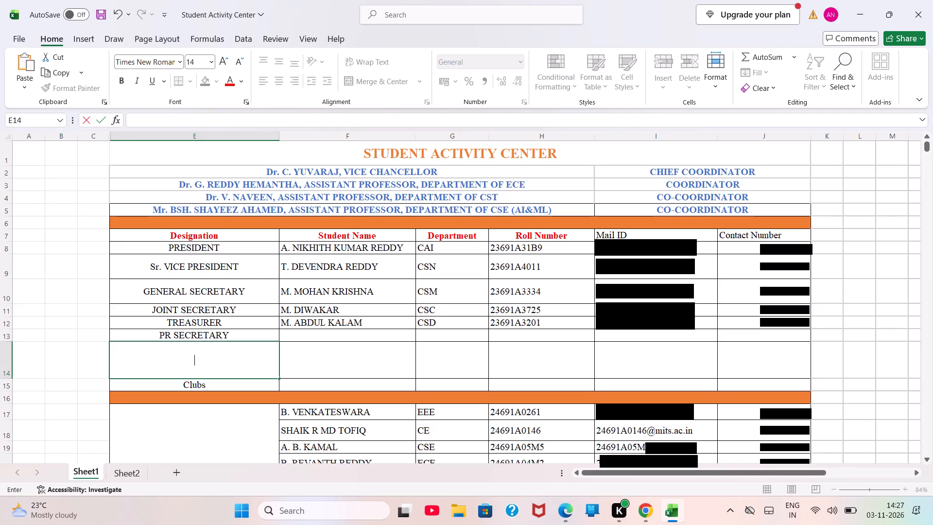
{"action": "key", "text": "ctrl+z"}
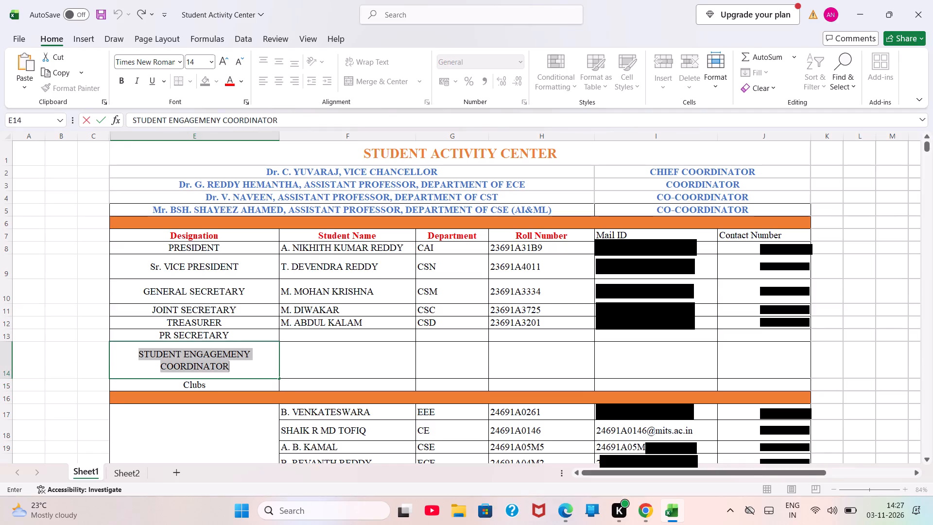
{"action": "left_click", "coordinate": [220, 390]}
{"action": "key", "text": "BackSpace"}
{"action": "type", "text": "CLUBS"}
{"action": "key", "text": "space"}
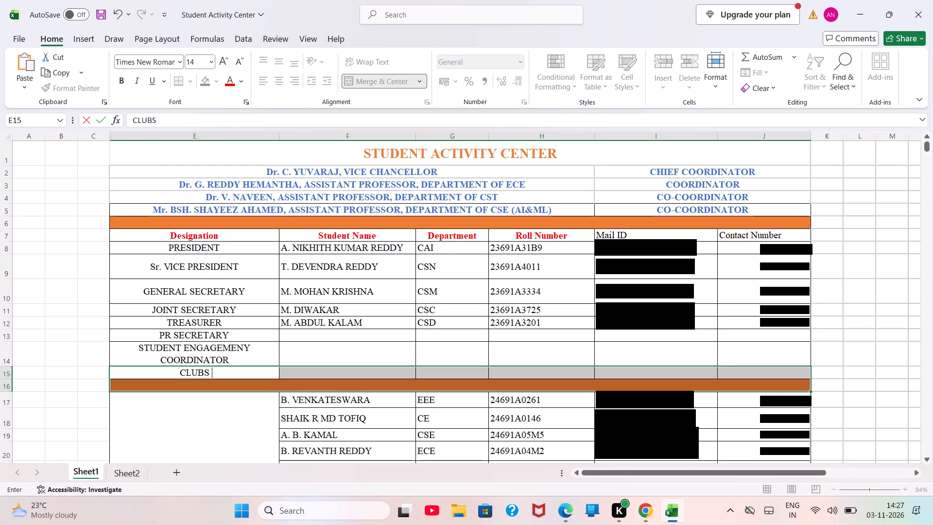
{"action": "type", "text": "&"}
{"action": "key", "text": "space"}
{"action": "type", "text": "ACTIBI"}
{"action": "key", "text": "BackSpace"}
{"action": "key", "text": "BackSpace"}
{"action": "type", "text": "VITIES COORDINATOR"}
{"action": "key", "text": "Right"}
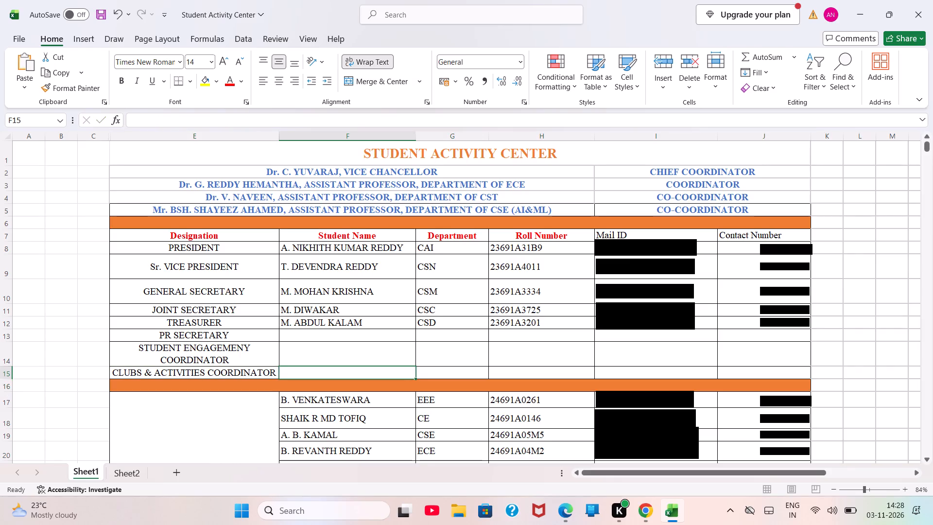
Correct the misspelled designation in cell E14 to STUDENT ENGAGEMENT COORDINATOR.
{"action": "key", "text": "Up"}
{"action": "key", "text": "Up"}
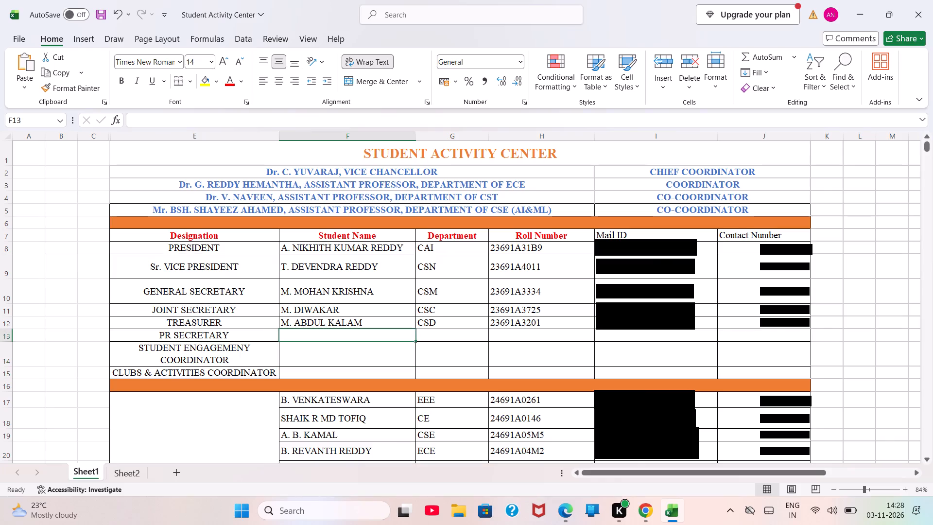
{"action": "left_click", "coordinate": [197, 356]}
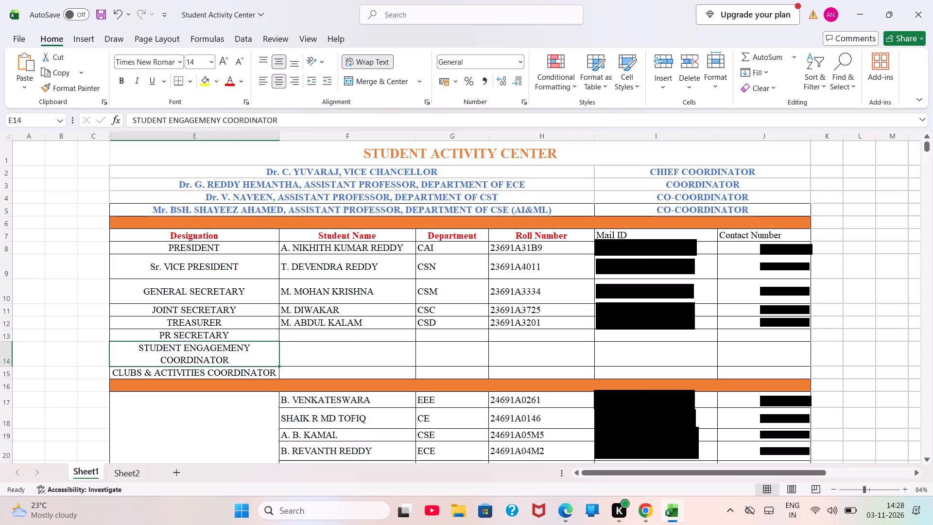
{"action": "left_click", "coordinate": [251, 354]}
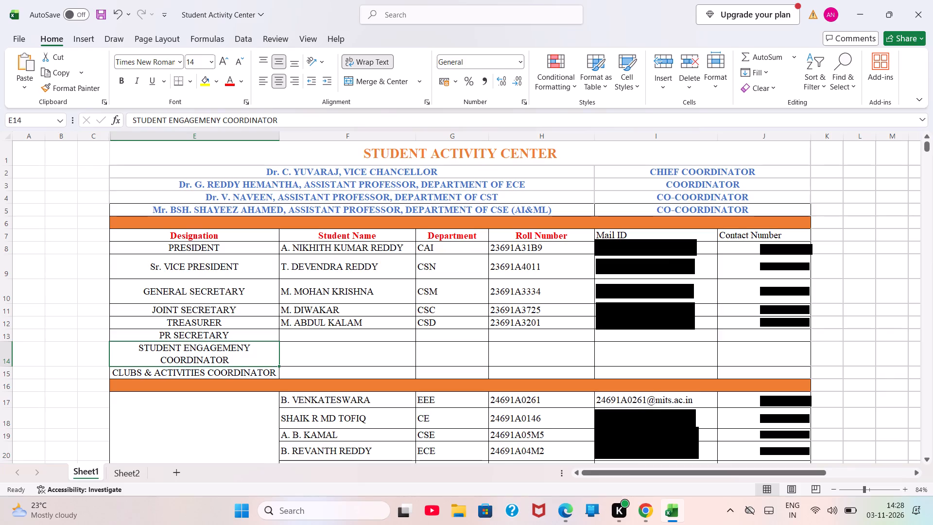
{"action": "double_click", "coordinate": [250, 350]}
{"action": "key", "text": "BackSpace"}
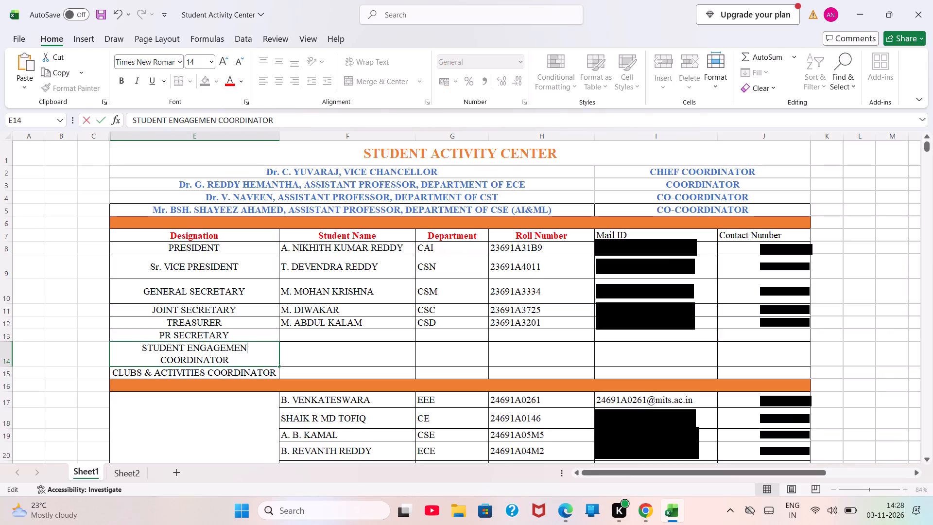
{"action": "key", "text": "t"}
{"action": "left_click", "coordinate": [311, 360]}
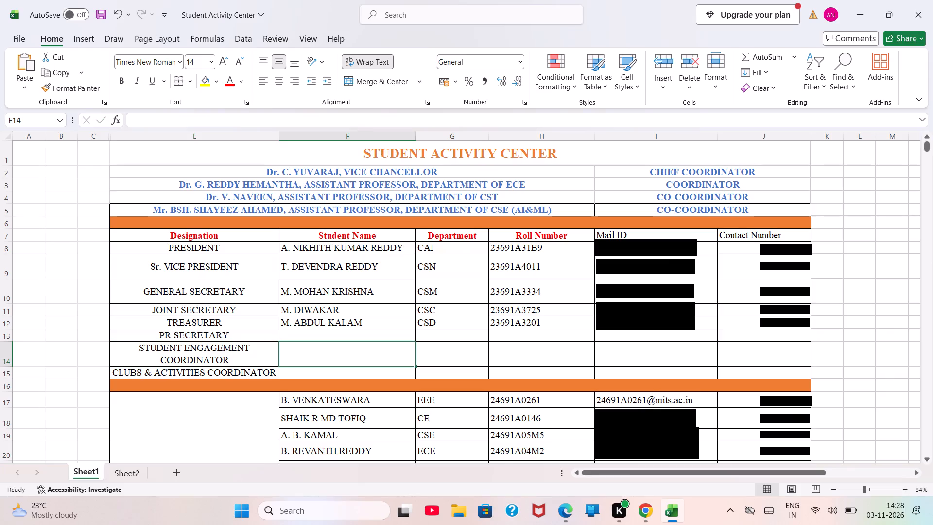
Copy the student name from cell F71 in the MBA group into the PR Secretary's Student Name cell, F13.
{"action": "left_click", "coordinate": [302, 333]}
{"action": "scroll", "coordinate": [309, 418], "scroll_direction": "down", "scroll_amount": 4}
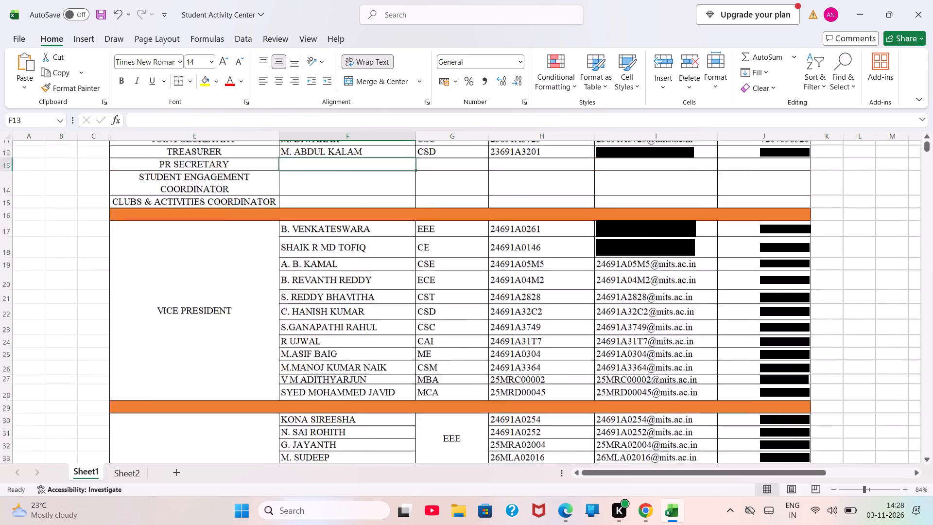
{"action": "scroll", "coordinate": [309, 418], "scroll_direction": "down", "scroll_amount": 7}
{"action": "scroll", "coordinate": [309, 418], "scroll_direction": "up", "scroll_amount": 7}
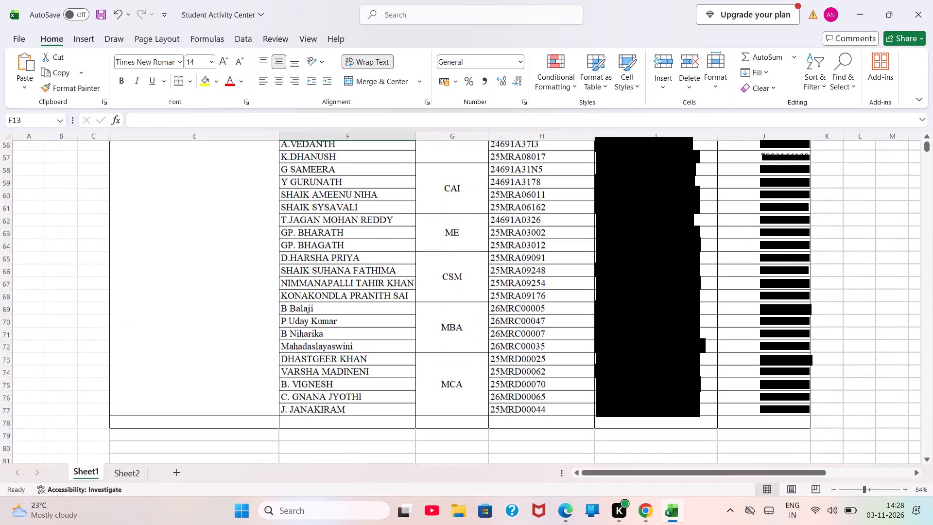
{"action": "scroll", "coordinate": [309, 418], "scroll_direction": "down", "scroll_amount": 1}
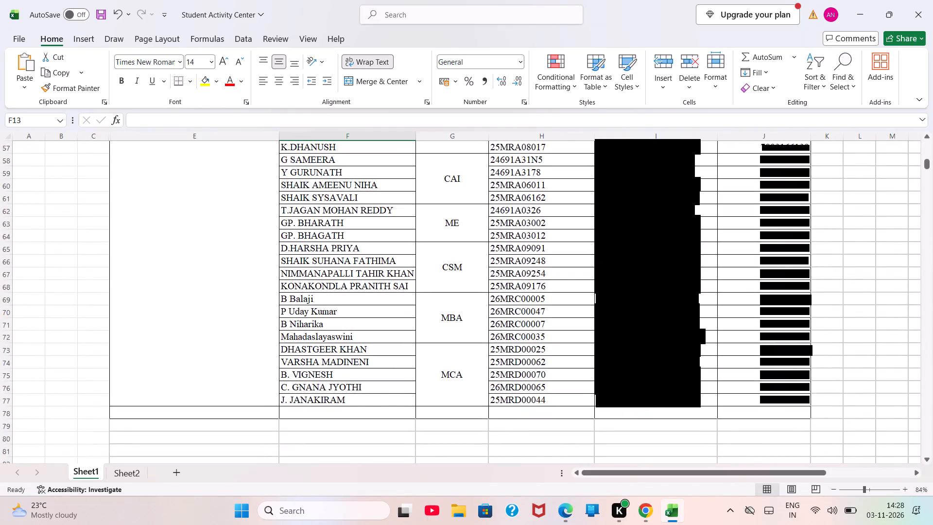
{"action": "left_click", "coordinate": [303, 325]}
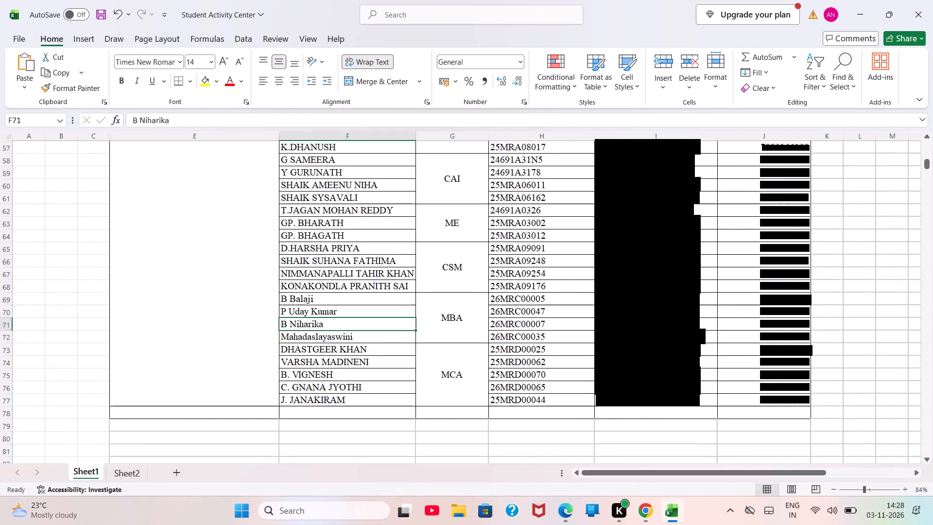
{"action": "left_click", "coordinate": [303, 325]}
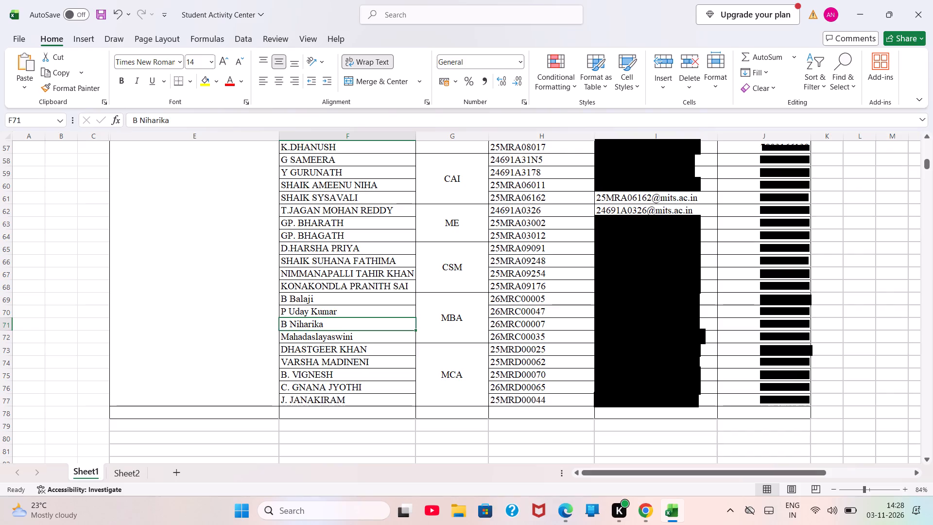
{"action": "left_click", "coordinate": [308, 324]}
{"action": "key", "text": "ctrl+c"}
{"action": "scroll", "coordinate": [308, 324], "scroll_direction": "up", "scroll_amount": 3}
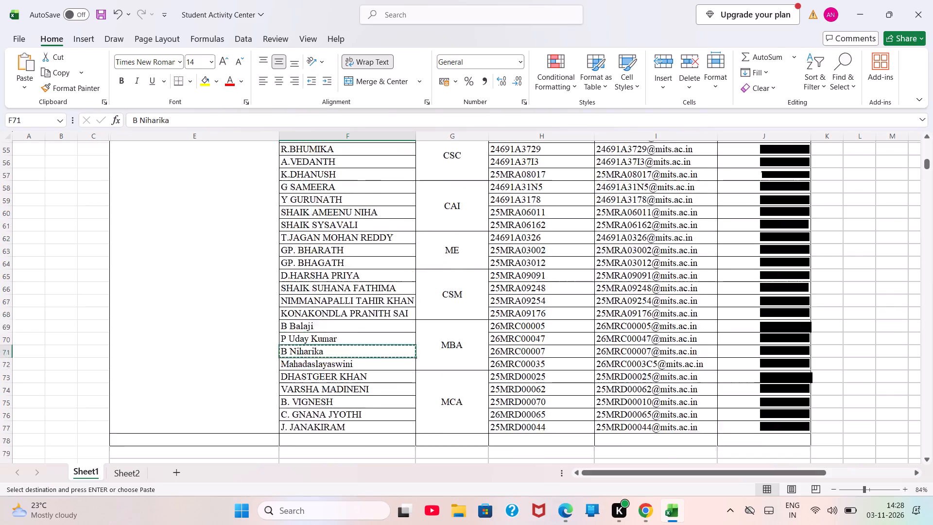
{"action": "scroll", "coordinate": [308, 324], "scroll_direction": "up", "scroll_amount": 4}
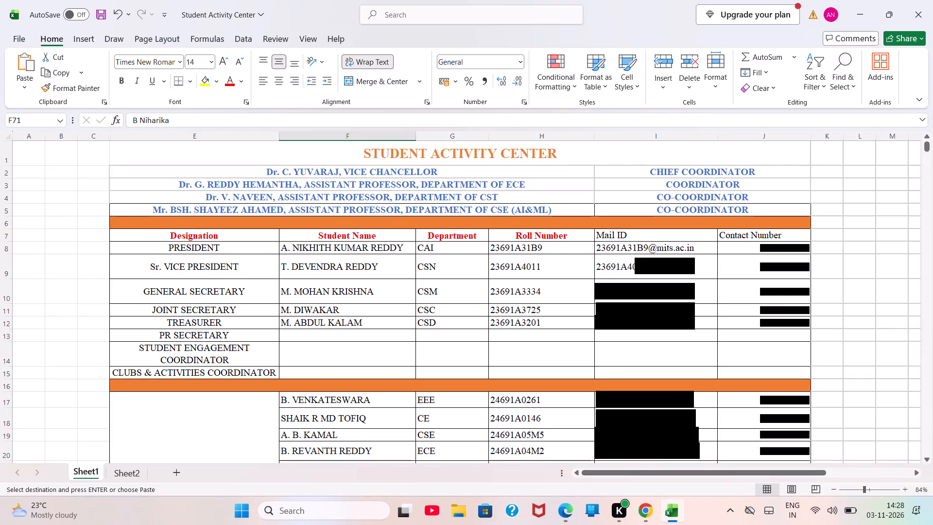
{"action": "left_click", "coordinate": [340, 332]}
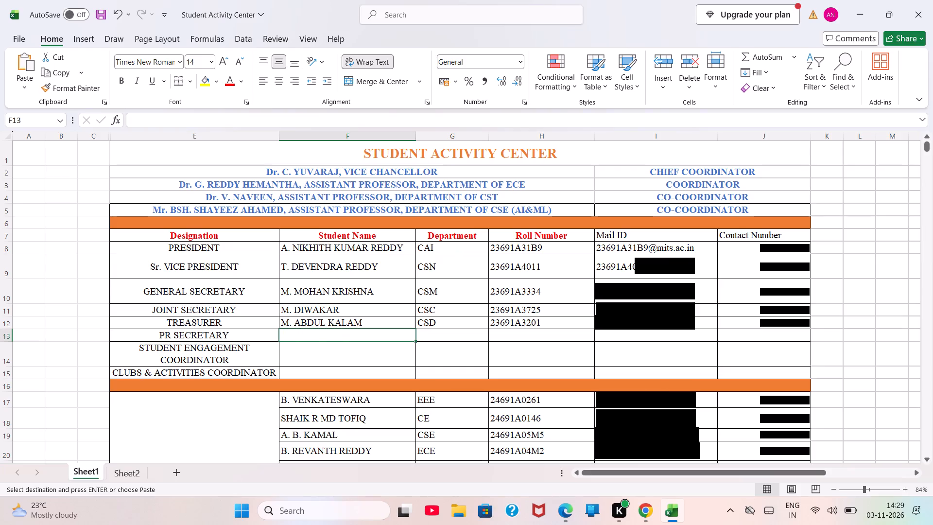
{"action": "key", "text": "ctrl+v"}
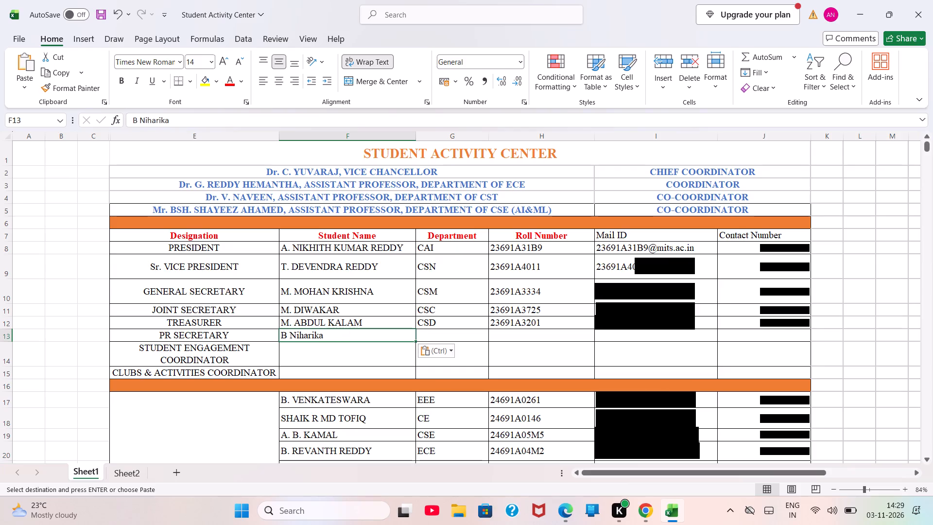
Replace the PR Secretary's name in F13 with the same name in capitals, adding a period after the initial.
{"action": "left_click", "coordinate": [340, 332]}
{"action": "key", "text": "BackSpace"}
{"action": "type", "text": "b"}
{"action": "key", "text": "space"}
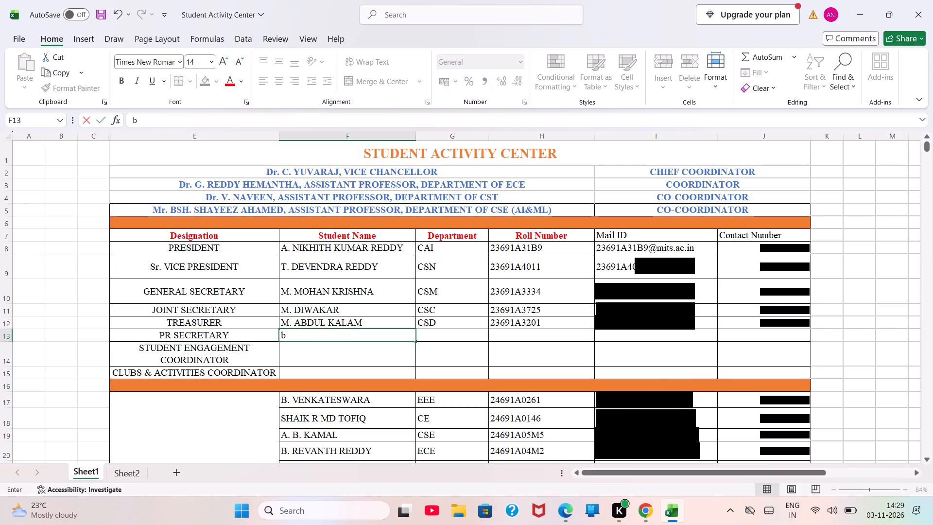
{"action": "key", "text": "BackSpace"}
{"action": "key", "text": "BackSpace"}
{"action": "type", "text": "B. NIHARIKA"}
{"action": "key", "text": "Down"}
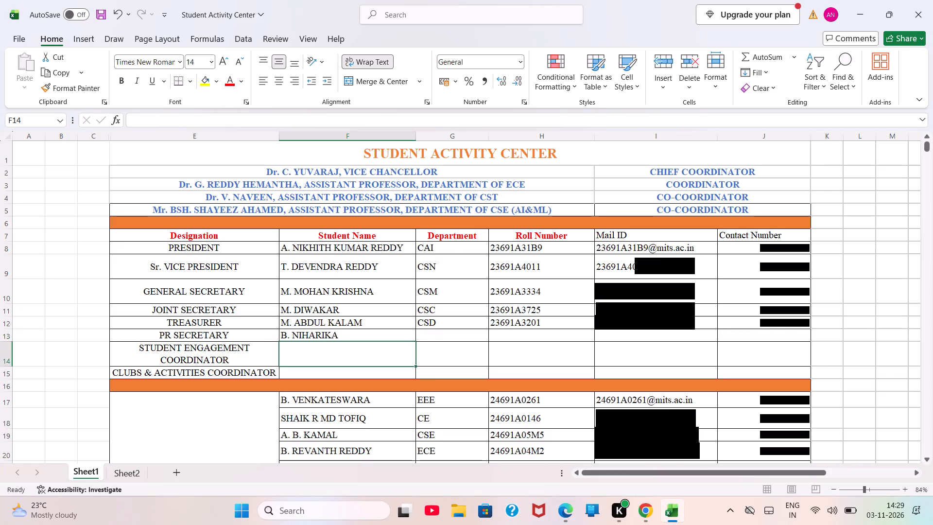
Copy the same student's roll number from cell H71 into the PR Secretary's Roll Number cell, H13.
{"action": "left_click", "coordinate": [326, 371]}
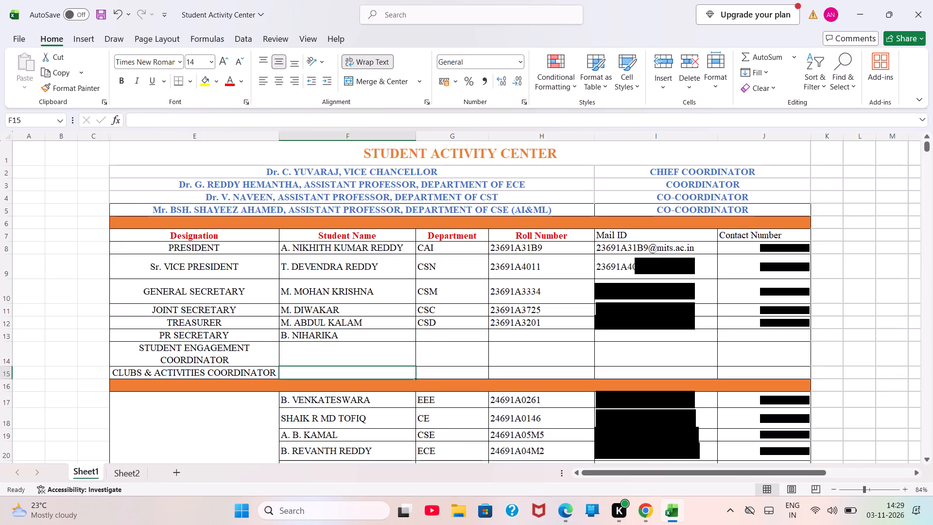
{"action": "scroll", "coordinate": [326, 371], "scroll_direction": "down", "scroll_amount": 2}
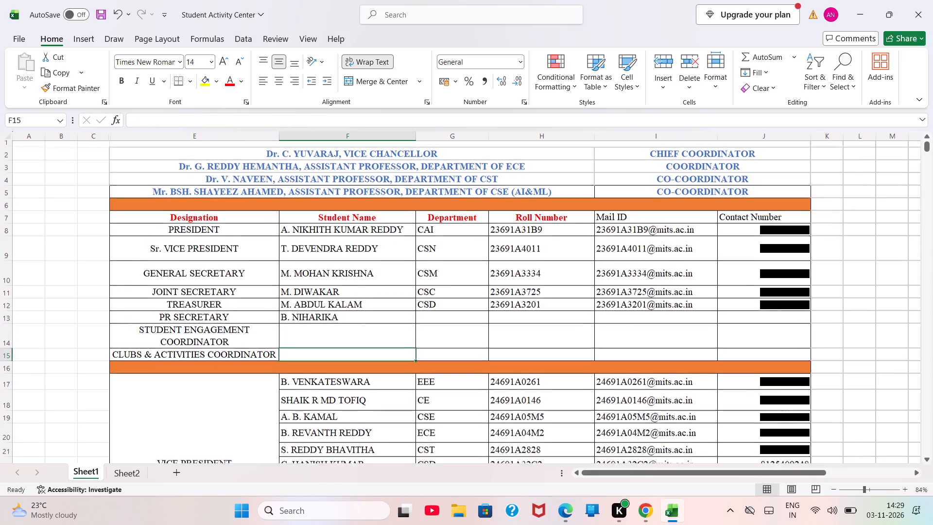
{"action": "scroll", "coordinate": [326, 371], "scroll_direction": "down", "scroll_amount": 7}
{"action": "scroll", "coordinate": [326, 371], "scroll_direction": "up", "scroll_amount": 2}
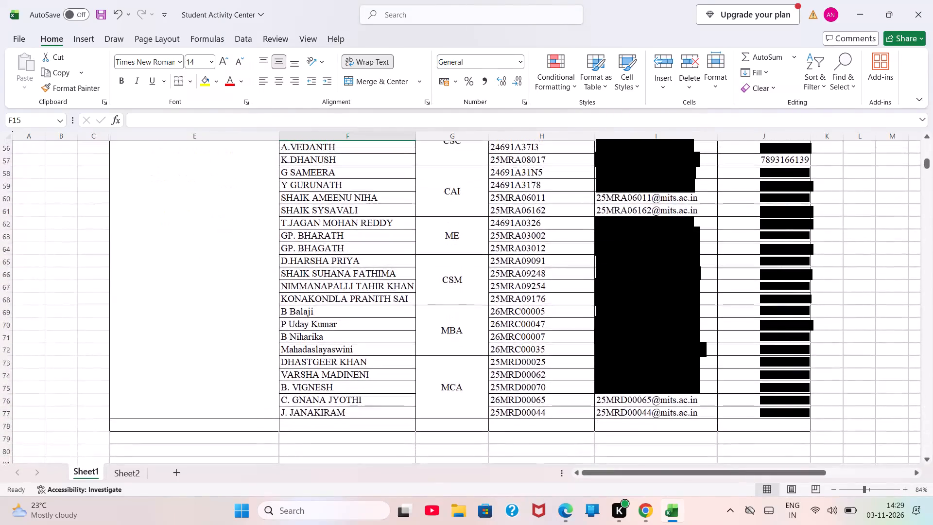
{"action": "left_click", "coordinate": [305, 340]}
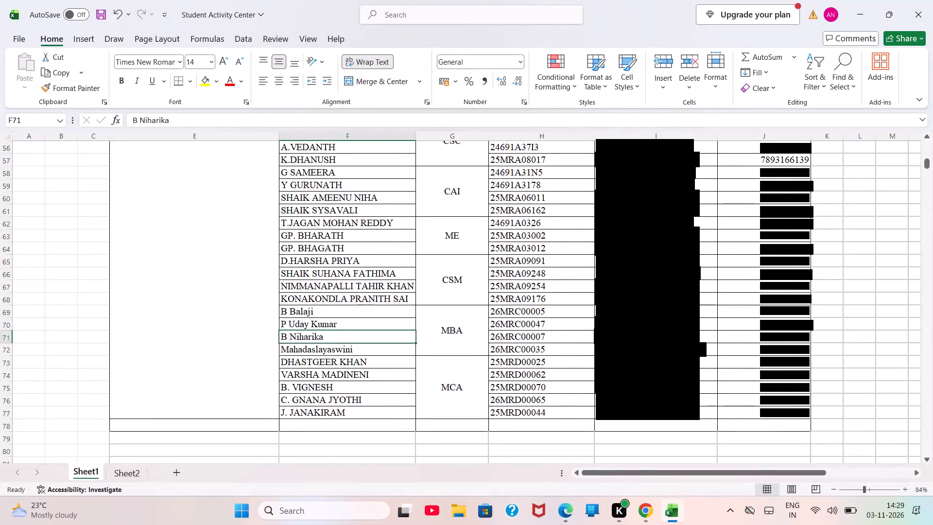
{"action": "left_click", "coordinate": [510, 337]}
{"action": "key", "text": "ctrl+c"}
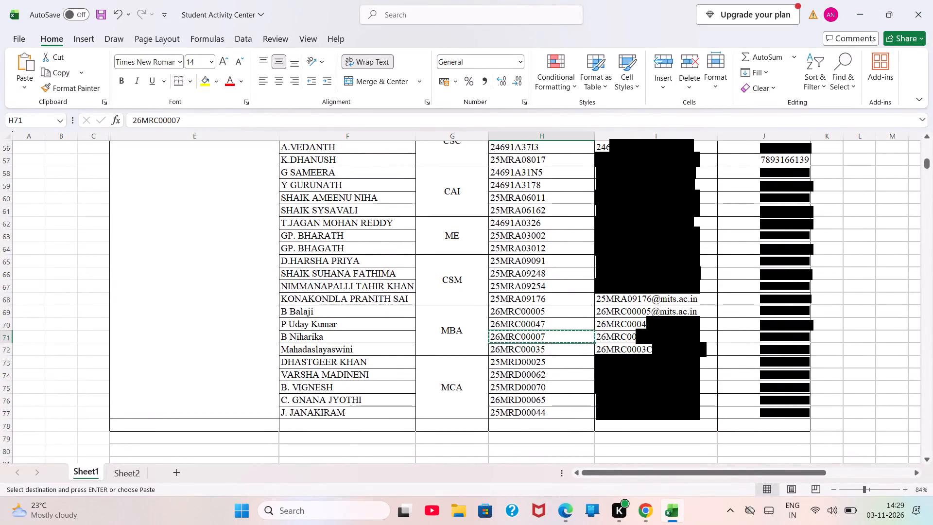
{"action": "scroll", "coordinate": [510, 337], "scroll_direction": "up", "scroll_amount": 7}
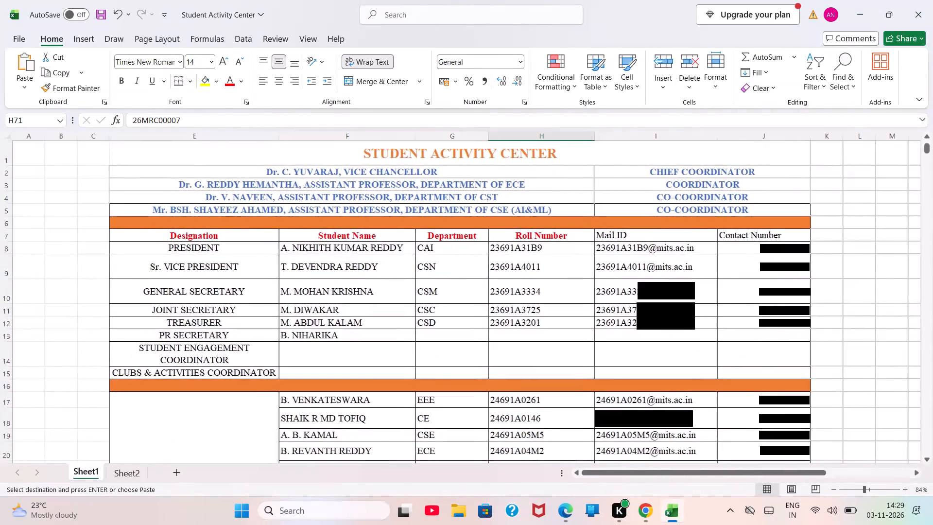
{"action": "left_click", "coordinate": [505, 339]}
{"action": "key", "text": "ctrl+v"}
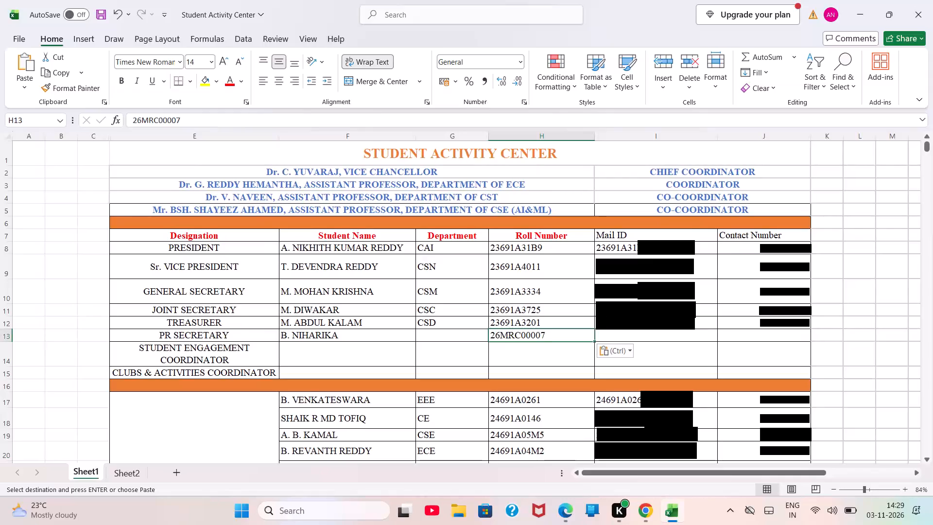
Copy the student's mail ID from cell I71 into the PR Secretary's Mail ID cell, I13.
{"action": "scroll", "coordinate": [525, 385], "scroll_direction": "down", "scroll_amount": 6}
{"action": "scroll", "coordinate": [525, 385], "scroll_direction": "up", "scroll_amount": 1}
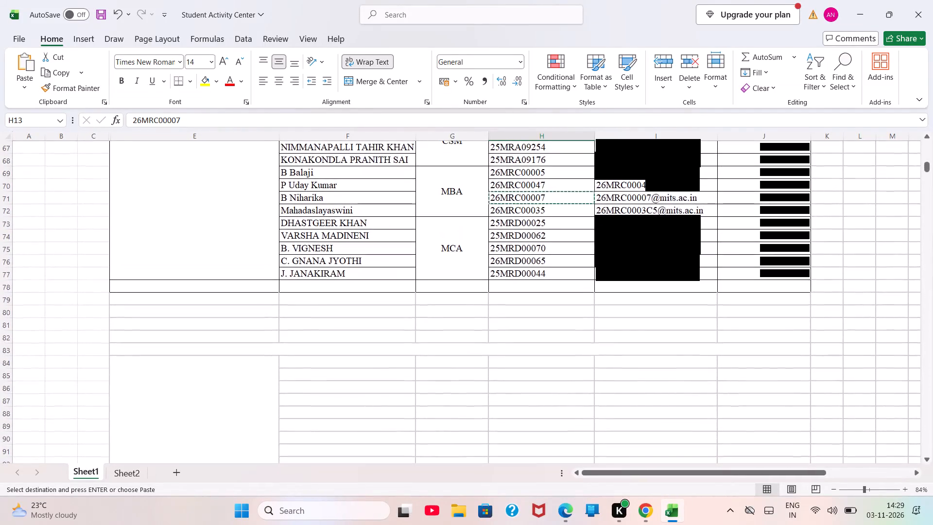
{"action": "left_click", "coordinate": [621, 197]}
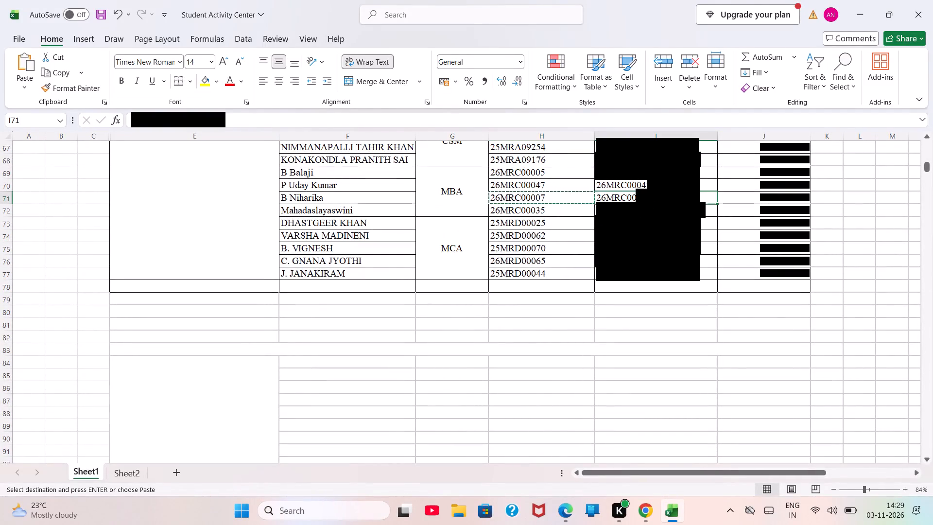
{"action": "key", "text": "ctrl+c"}
{"action": "scroll", "coordinate": [621, 197], "scroll_direction": "up", "scroll_amount": 5}
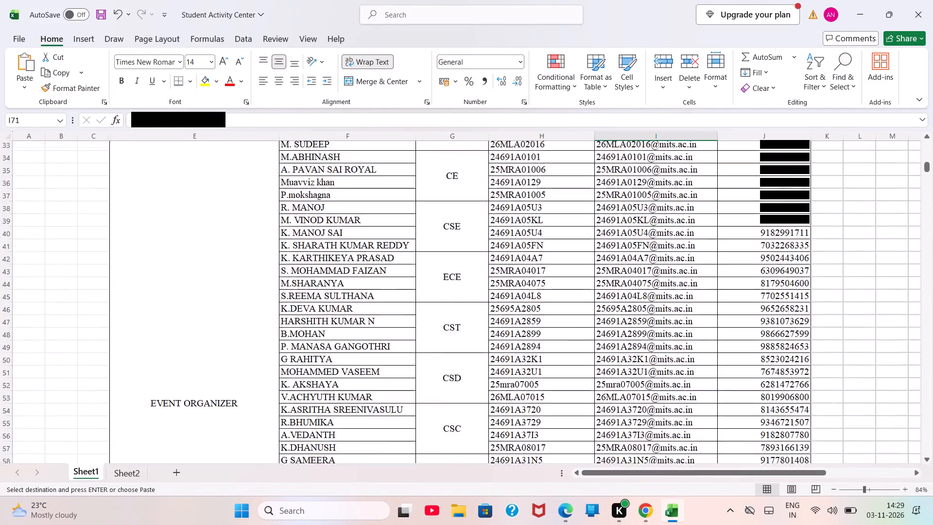
{"action": "scroll", "coordinate": [621, 197], "scroll_direction": "up", "scroll_amount": 3}
{"action": "left_click", "coordinate": [627, 341]}
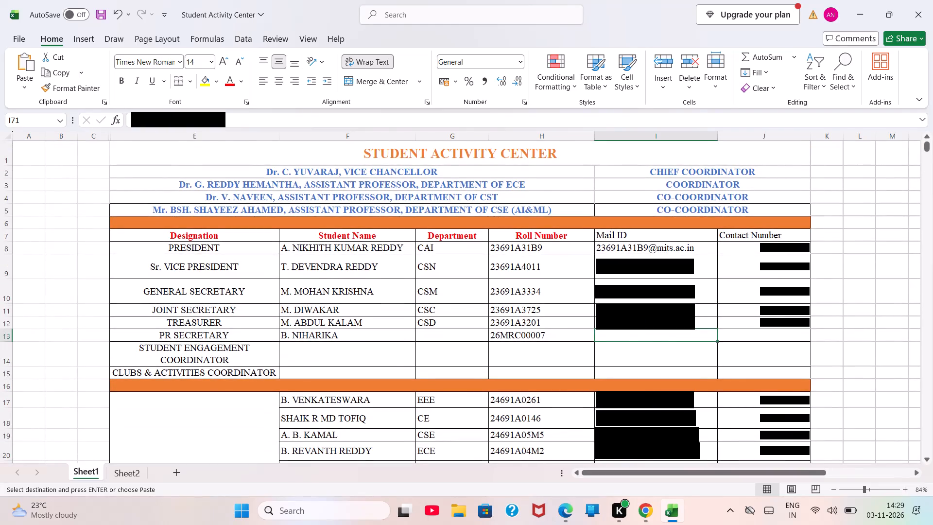
{"action": "key", "text": "ctrl+v"}
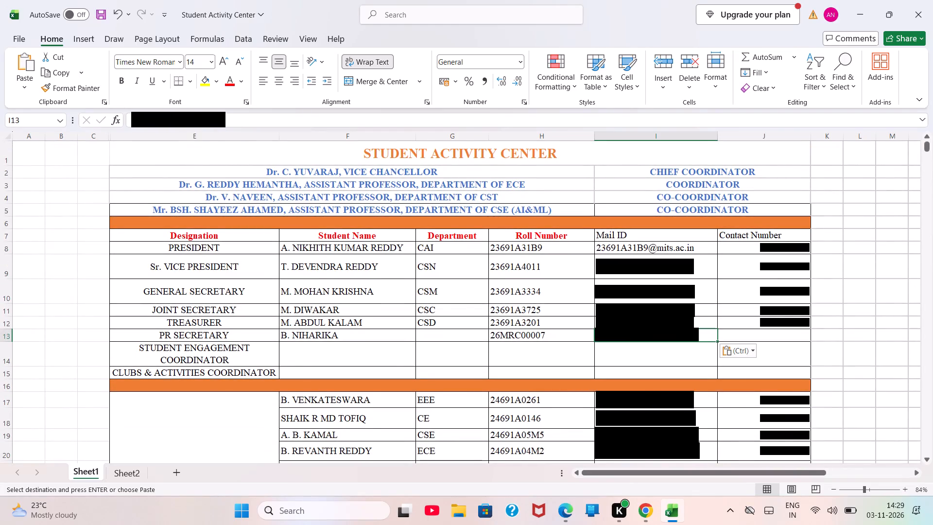
Copy the student's contact number from cell J71 into the PR Secretary's Contact Number cell, J13.
{"action": "scroll", "coordinate": [627, 341], "scroll_direction": "down", "scroll_amount": 11}
{"action": "scroll", "coordinate": [627, 341], "scroll_direction": "up", "scroll_amount": 3}
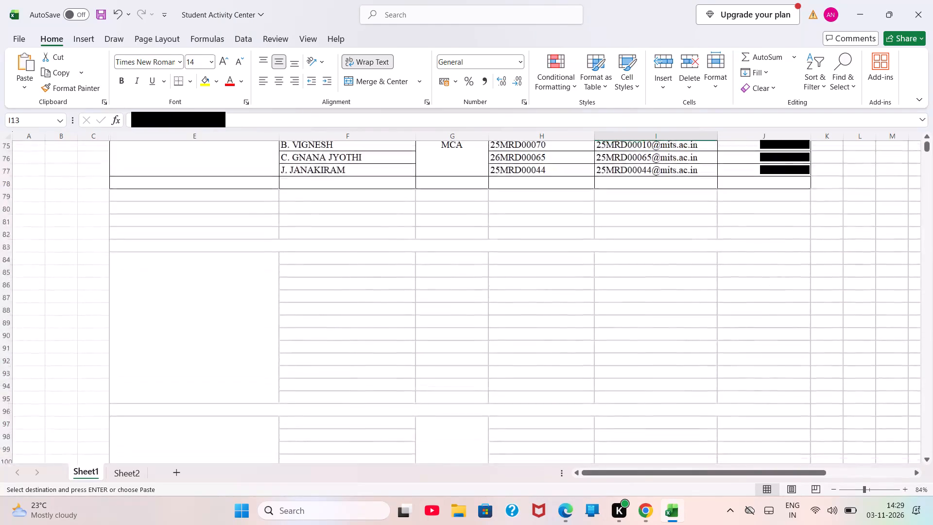
{"action": "scroll", "coordinate": [627, 341], "scroll_direction": "up", "scroll_amount": 2}
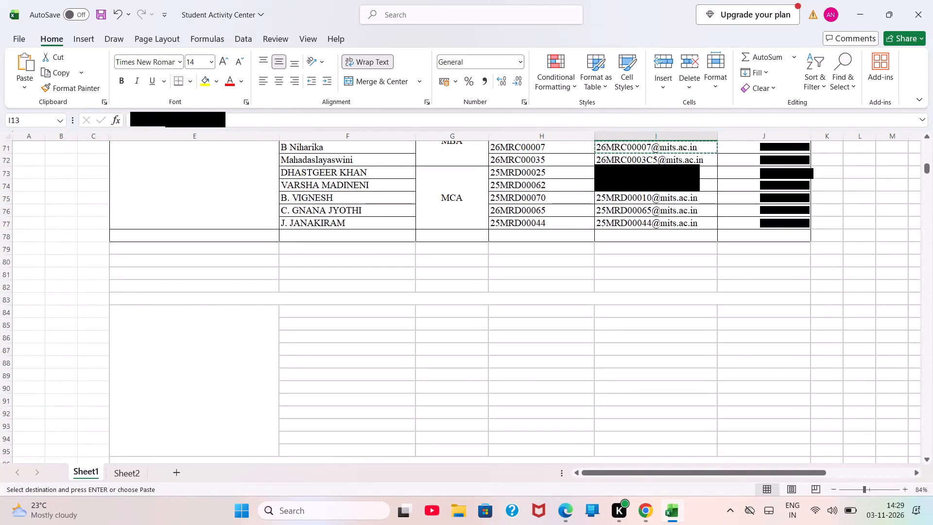
{"action": "left_click", "coordinate": [782, 146]}
{"action": "key", "text": "ctrl+c"}
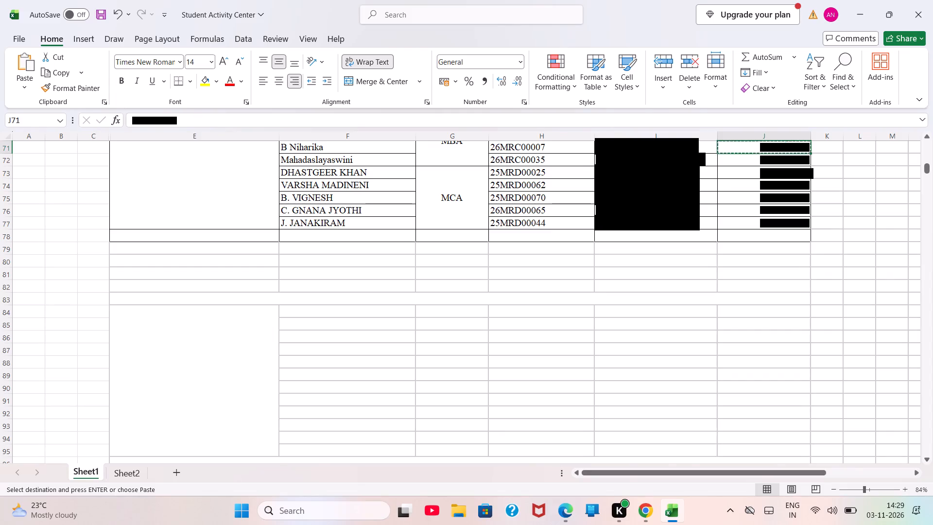
{"action": "scroll", "coordinate": [782, 146], "scroll_direction": "up", "scroll_amount": 7}
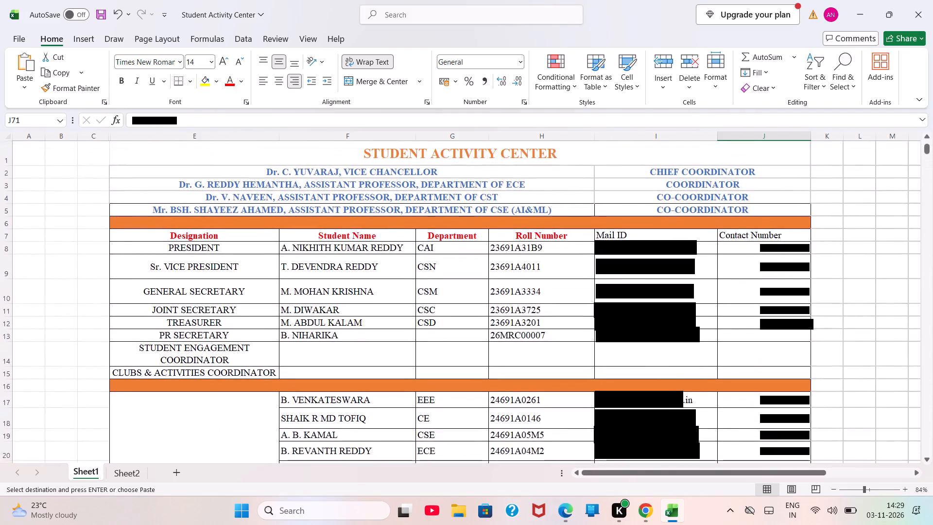
{"action": "left_click", "coordinate": [772, 339]}
{"action": "key", "text": "ctrl+v"}
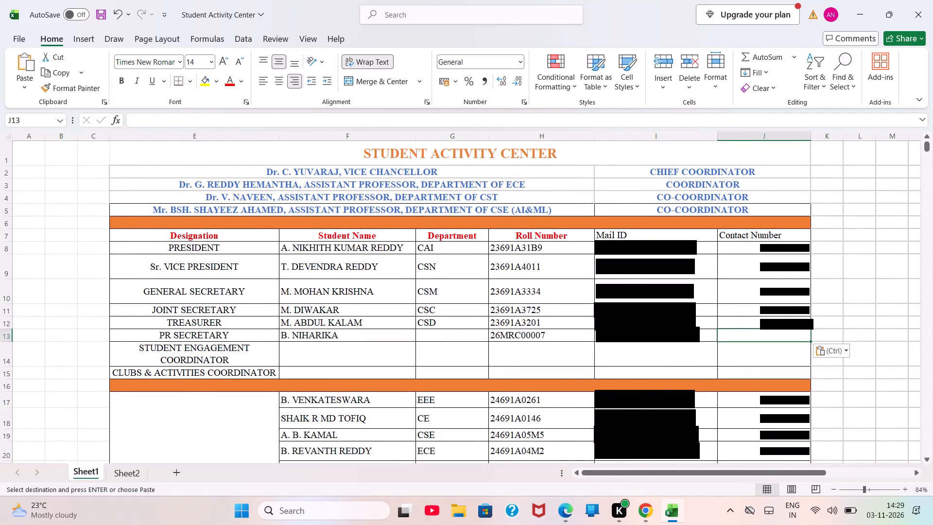
Enter MBA as the PR Secretary's department in cell G13.
{"action": "left_click", "coordinate": [442, 344]}
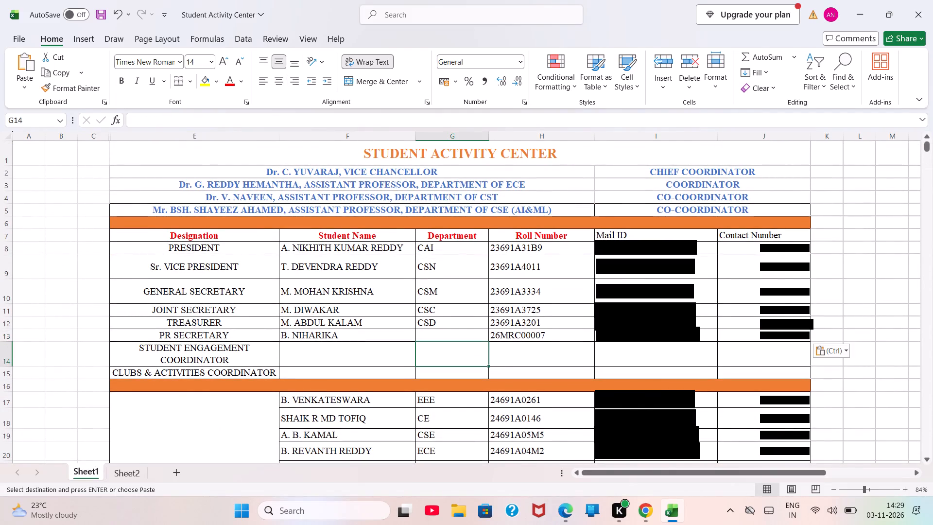
{"action": "left_click", "coordinate": [437, 338]}
{"action": "type", "text": "MBA"}
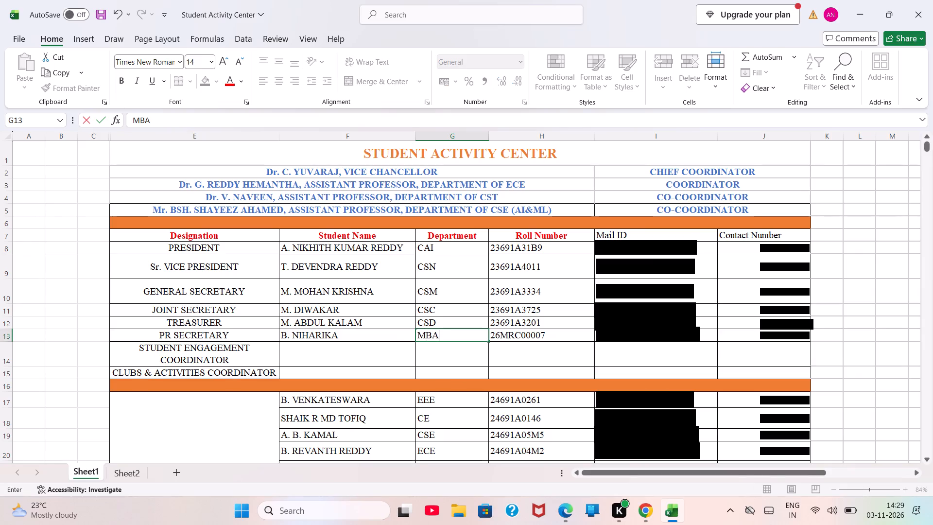
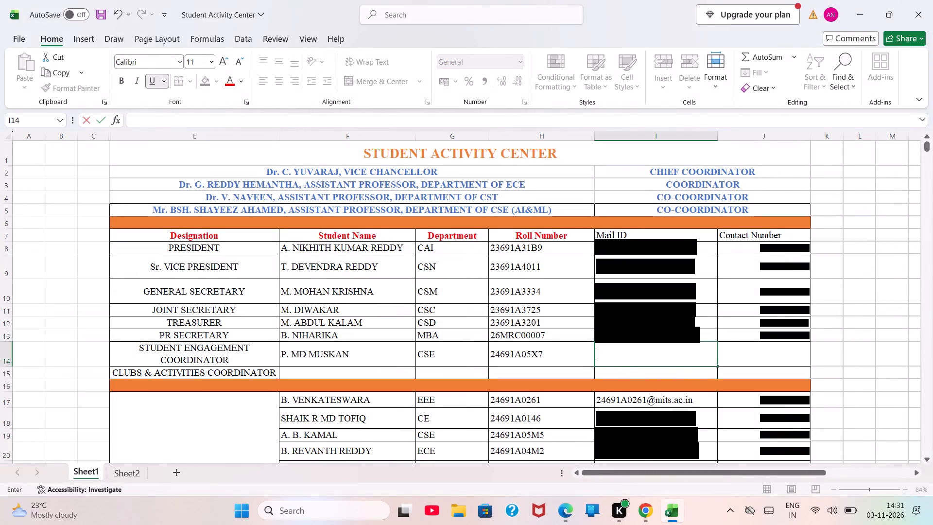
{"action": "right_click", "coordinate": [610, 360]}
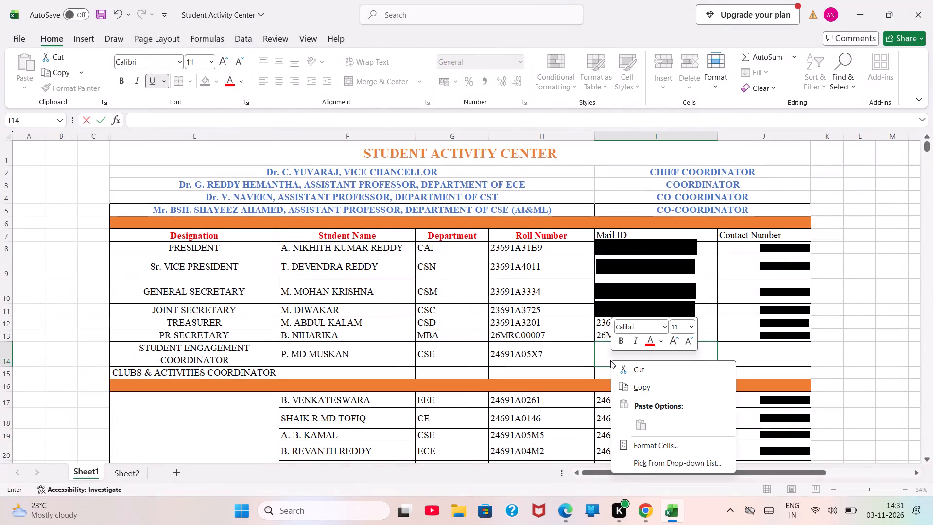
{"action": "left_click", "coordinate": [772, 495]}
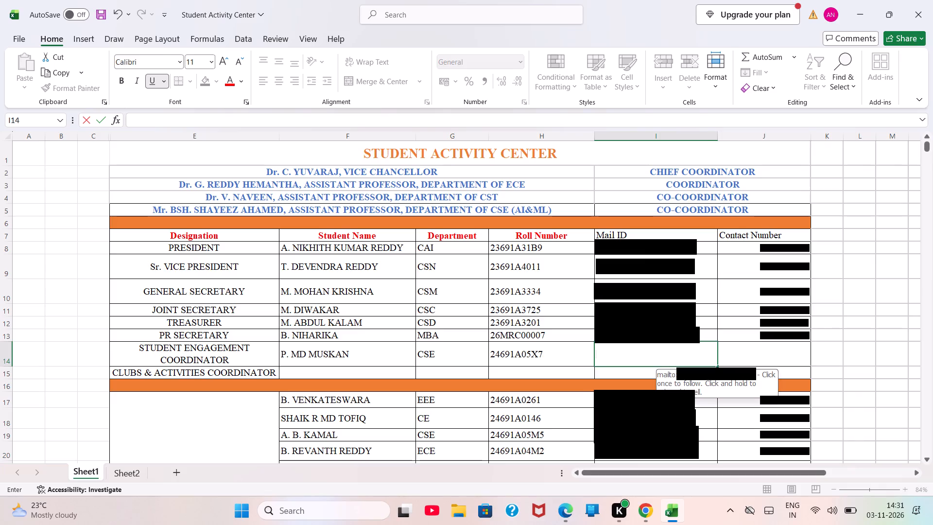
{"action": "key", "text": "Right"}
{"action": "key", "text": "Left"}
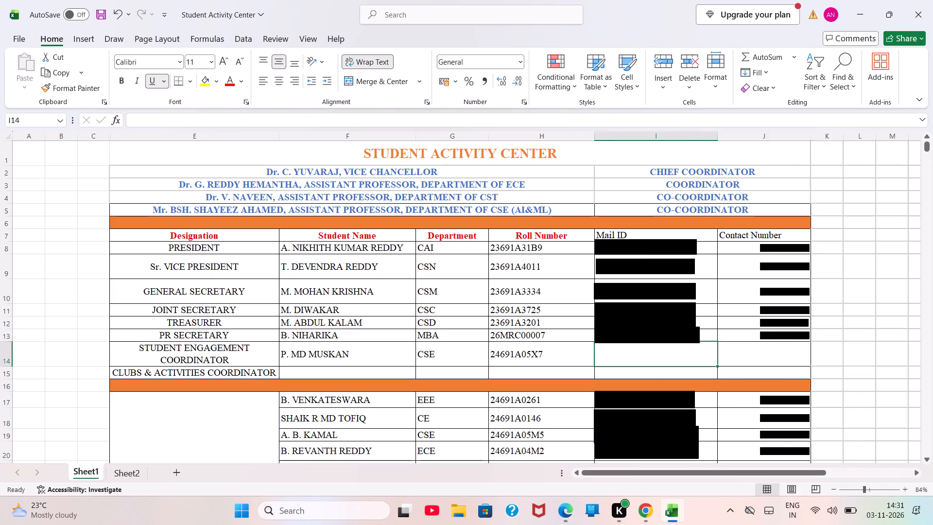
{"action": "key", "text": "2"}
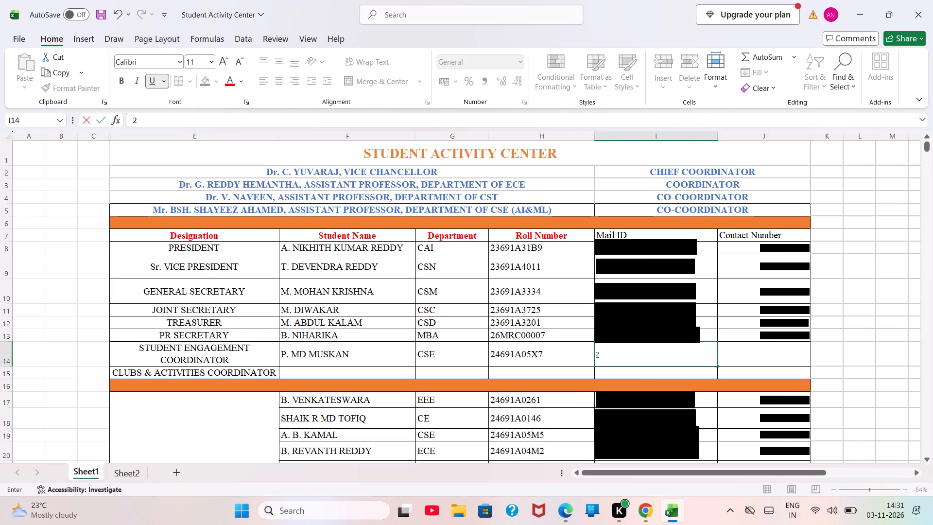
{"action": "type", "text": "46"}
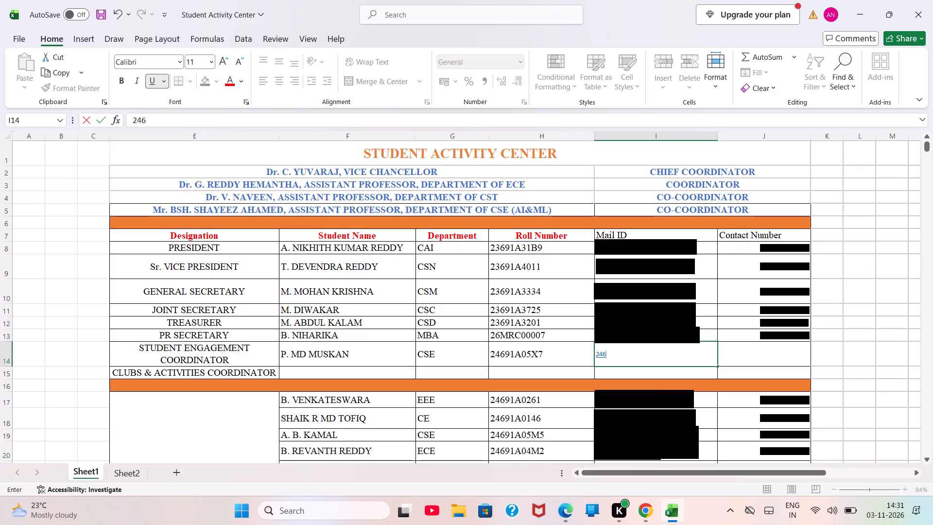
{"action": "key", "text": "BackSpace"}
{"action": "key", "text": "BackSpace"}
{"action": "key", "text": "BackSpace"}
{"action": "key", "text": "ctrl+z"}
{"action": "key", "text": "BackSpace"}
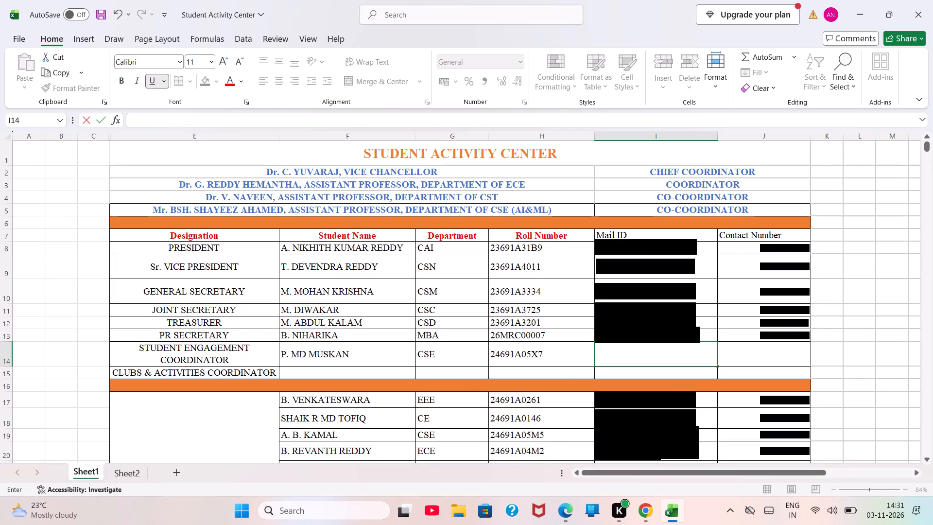
Copy the Treasurer's mail ID from cell I12 into the Student Engagement Coordinator's Mail ID cell, I14.
{"action": "left_click", "coordinate": [651, 325]}
{"action": "key", "text": "ctrl+c"}
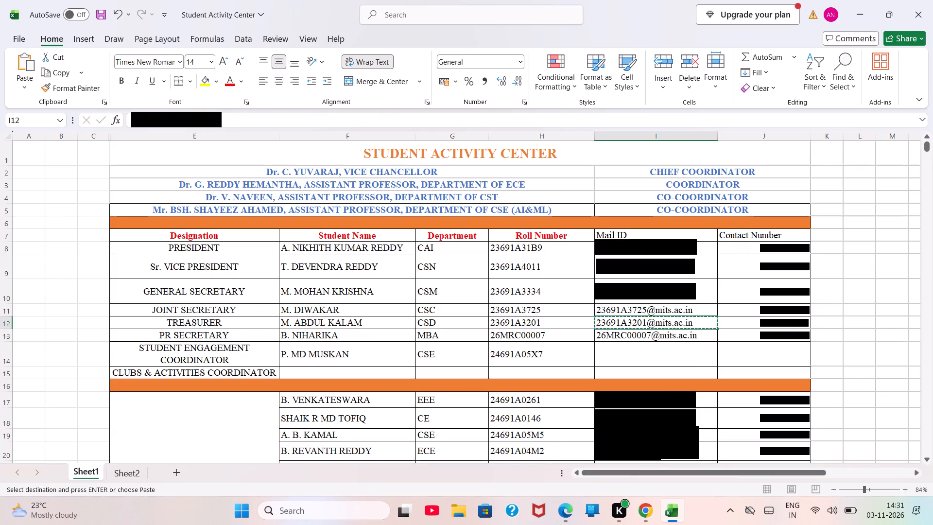
{"action": "left_click", "coordinate": [651, 357]}
{"action": "key", "text": "ctrl+z"}
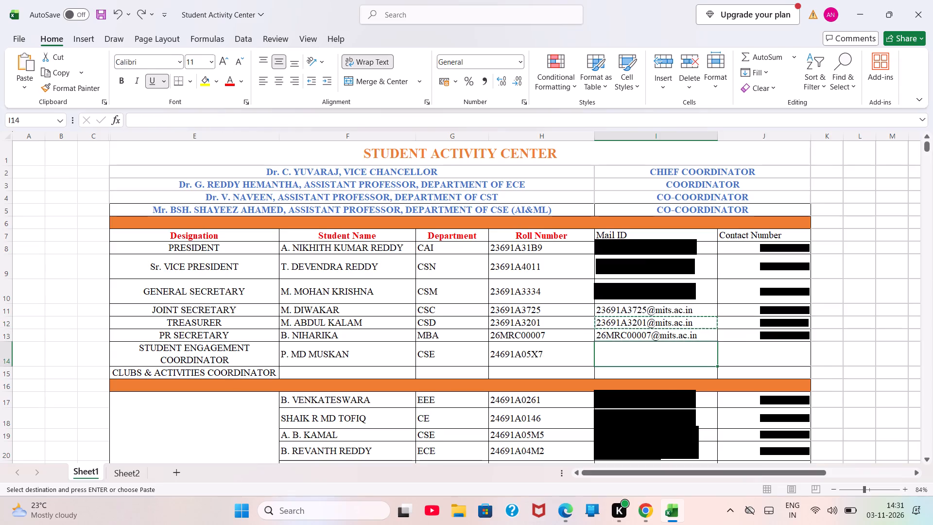
{"action": "key", "text": "ctrl+z"}
{"action": "key", "text": "ctrl+z"}
{"action": "key", "text": "ctrl+z"}
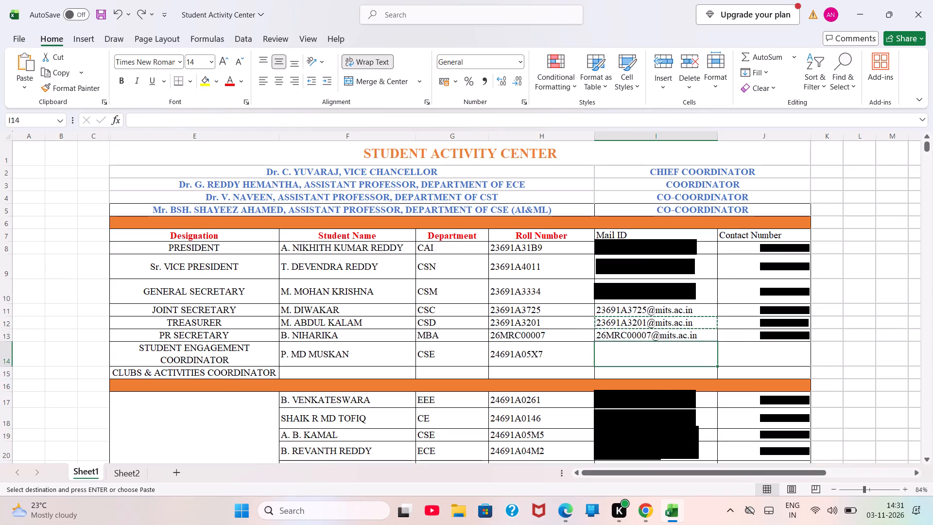
{"action": "key", "text": "ctrl+v"}
{"action": "key", "text": "Right"}
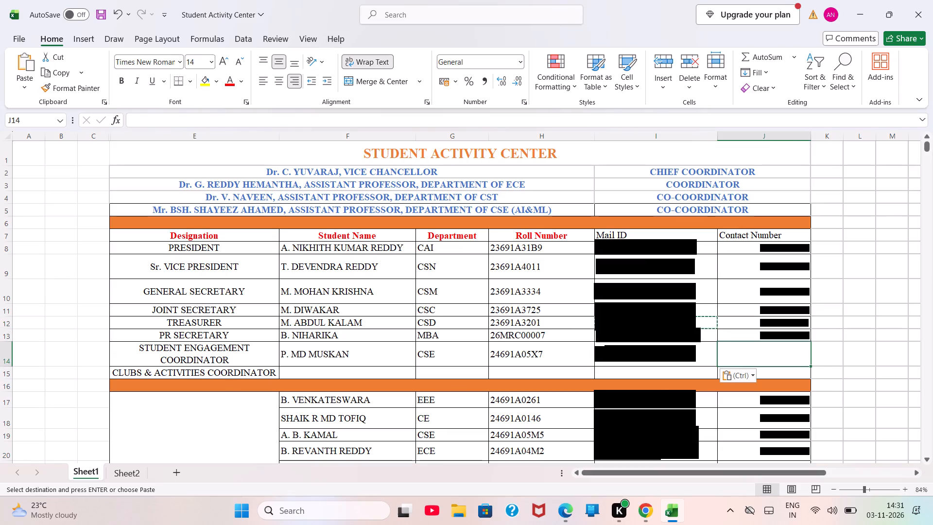
Change the two leading year digits of the copied mail ID in cell I14 to 24.
{"action": "left_click", "coordinate": [671, 356]}
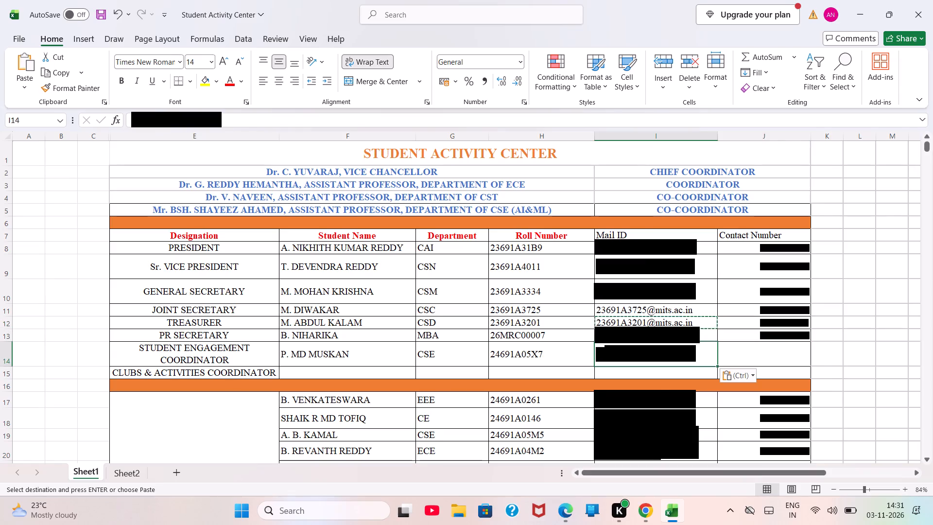
{"action": "double_click", "coordinate": [671, 356]}
{"action": "key", "text": "Left"}
{"action": "key", "text": "Left"}
{"action": "key", "text": "Left"}
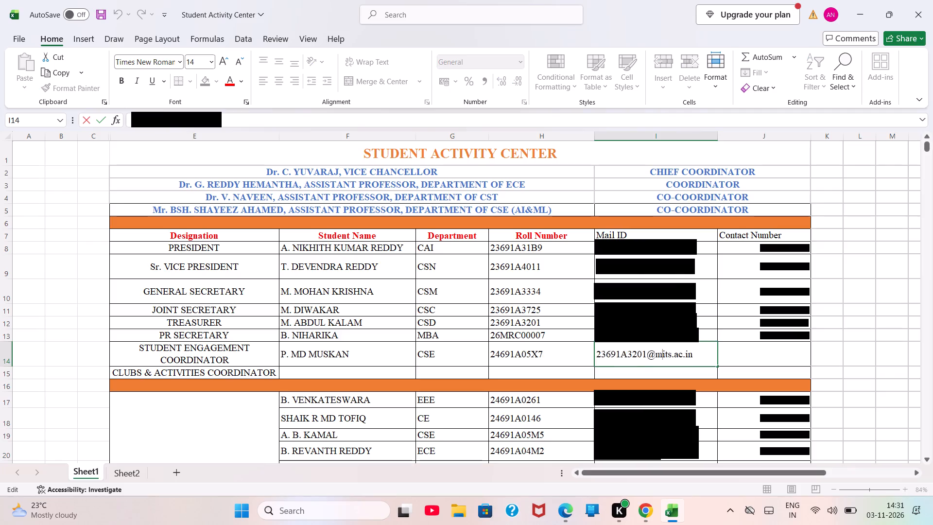
{"action": "key", "text": "Left"}
{"action": "key", "text": "Left"}
{"action": "key", "text": "Left"}
{"action": "key", "text": "Left"}
{"action": "key", "text": "Left"}
{"action": "key", "text": "Left"}
{"action": "key", "text": "Left"}
{"action": "key", "text": "Left"}
{"action": "key", "text": "Left"}
{"action": "key", "text": "Left"}
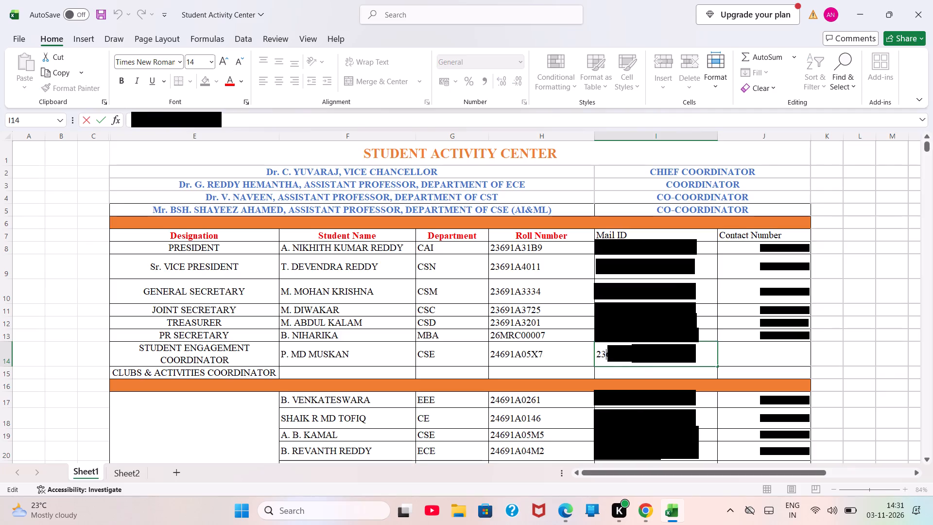
{"action": "key", "text": "BackSpace"}
{"action": "key", "text": "4"}
Replace the last five characters before the @ in I14's mail ID with the roll number's ending from H14, in lowercase.
{"action": "key", "text": "Right"}
{"action": "key", "text": "Right"}
{"action": "key", "text": "Right"}
{"action": "key", "text": "Right"}
{"action": "key", "text": "Right"}
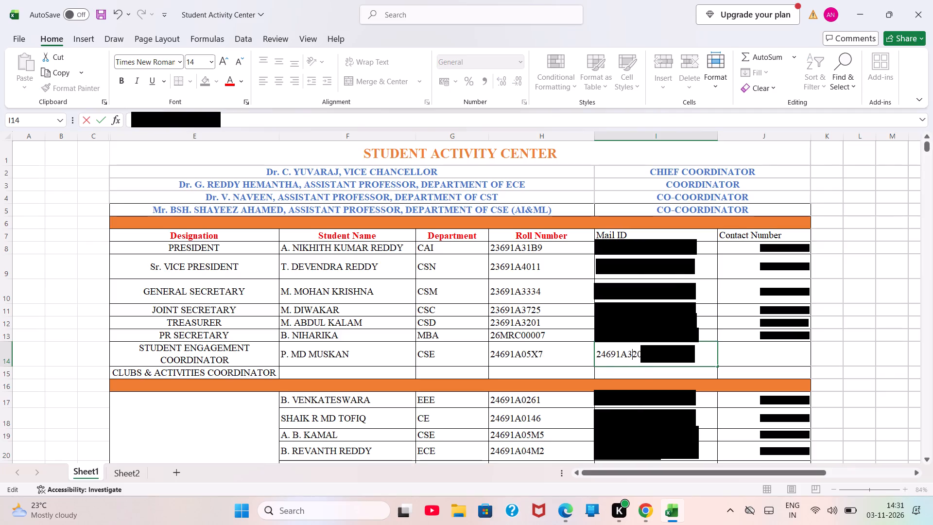
{"action": "key", "text": "Right"}
{"action": "key", "text": "Right"}
{"action": "key", "text": "Right"}
{"action": "key", "text": "BackSpace"}
{"action": "key", "text": "BackSpace"}
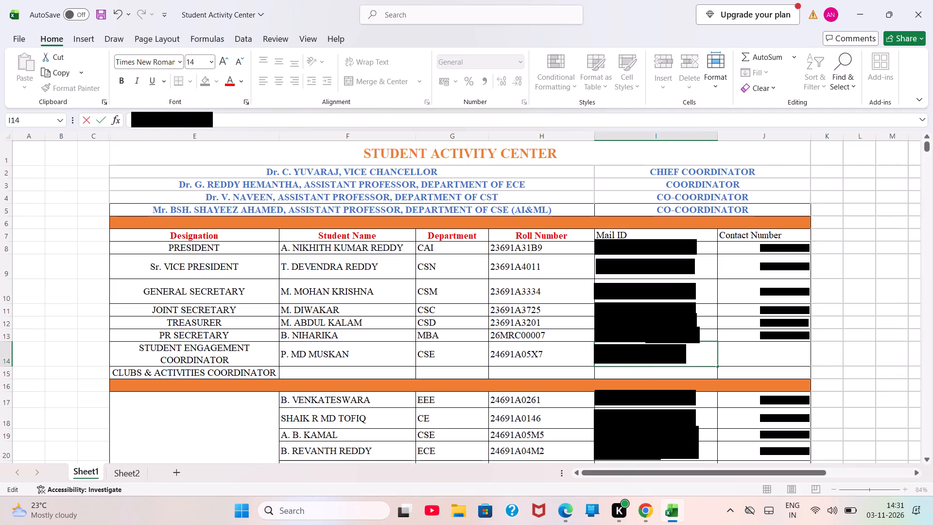
{"action": "key", "text": "BackSpace"}
{"action": "key", "text": "BackSpace"}
{"action": "key", "text": "BackSpace"}
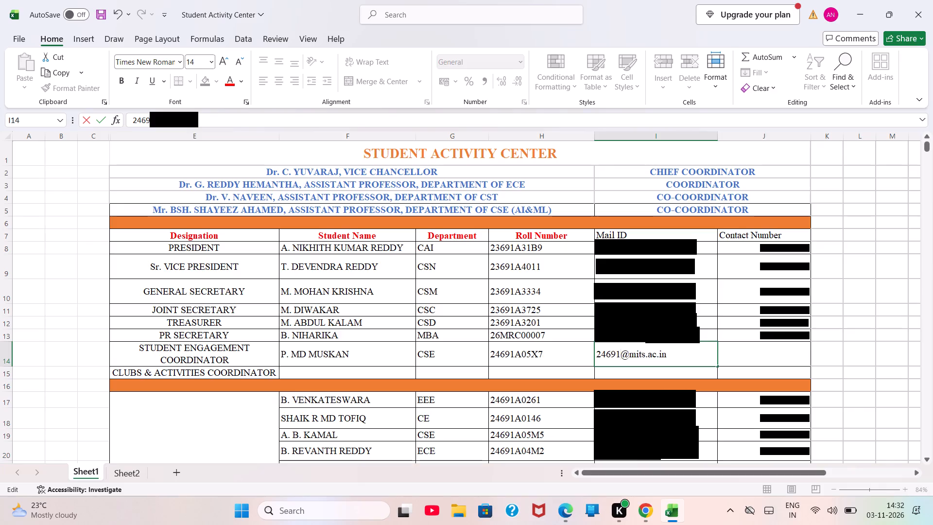
{"action": "type", "text": "a05"}
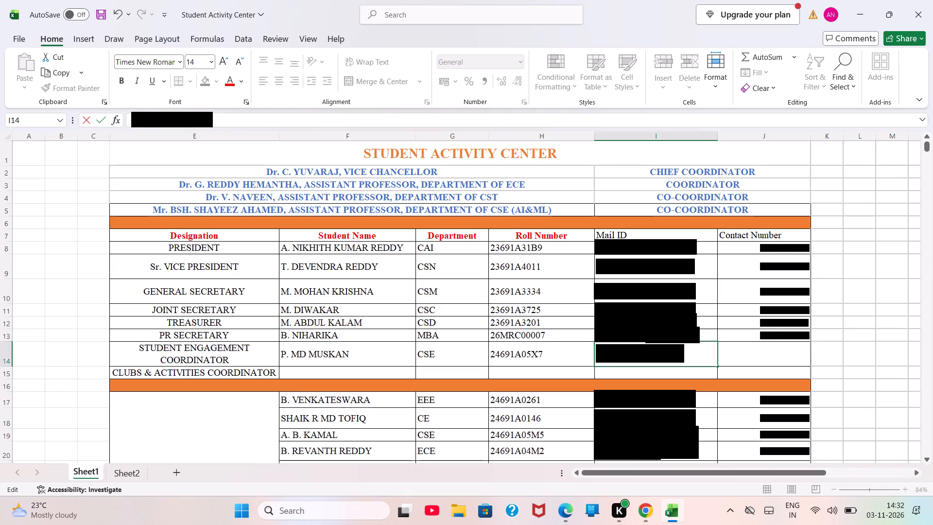
{"action": "type", "text": "x7"}
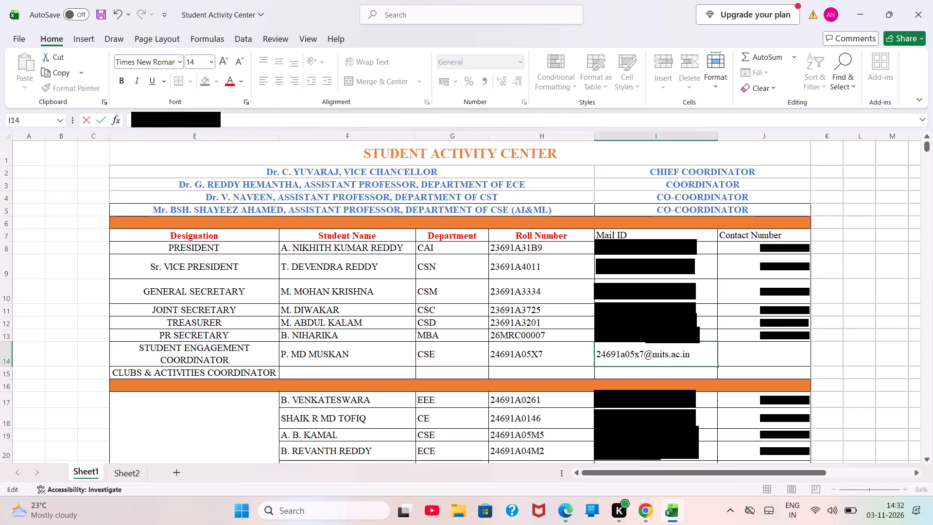
Delete the lowercase department code a05 from the mail ID in cell I14, keeping the characters after it.
{"action": "key", "text": "Right"}
{"action": "key", "text": "Left"}
{"action": "key", "text": "Left"}
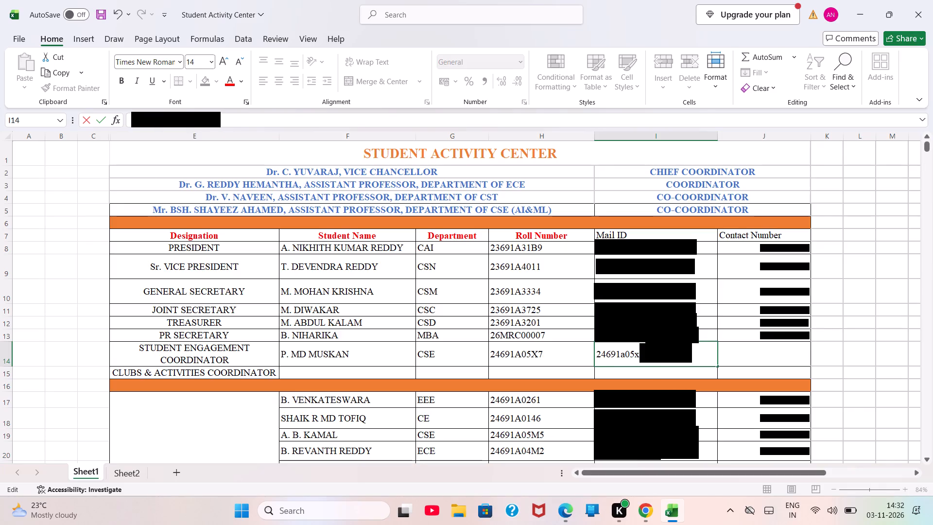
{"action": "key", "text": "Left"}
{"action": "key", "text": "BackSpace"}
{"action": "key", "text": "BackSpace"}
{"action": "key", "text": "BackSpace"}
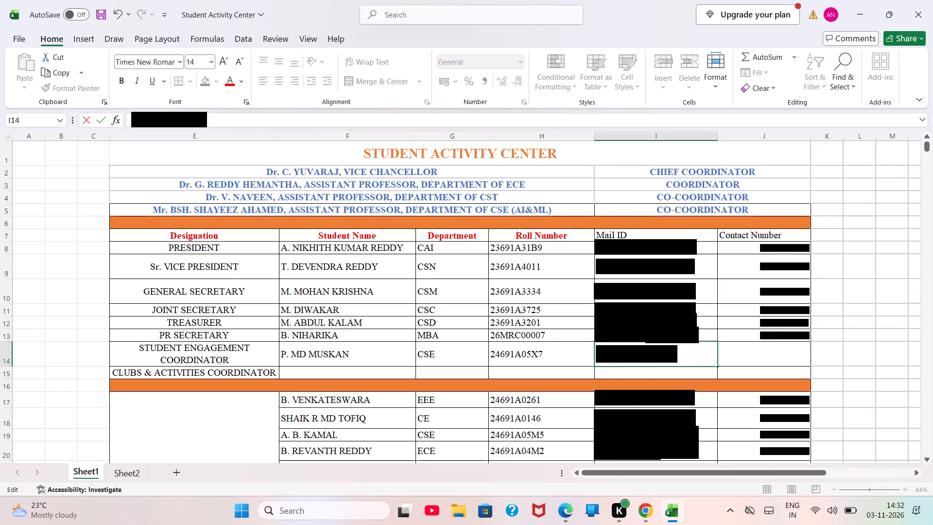
Insert the department code A05 in uppercase in I14's mail ID and replace the lowercase x after it with uppercase X.
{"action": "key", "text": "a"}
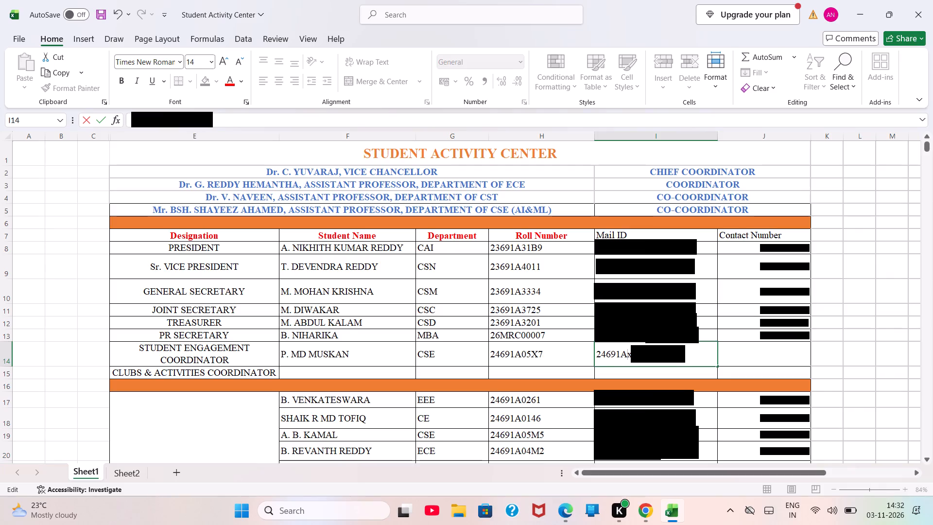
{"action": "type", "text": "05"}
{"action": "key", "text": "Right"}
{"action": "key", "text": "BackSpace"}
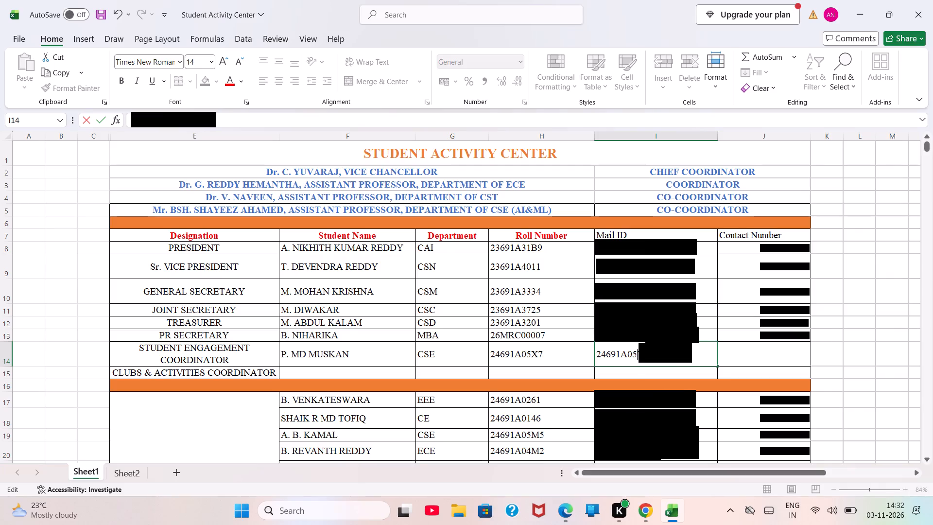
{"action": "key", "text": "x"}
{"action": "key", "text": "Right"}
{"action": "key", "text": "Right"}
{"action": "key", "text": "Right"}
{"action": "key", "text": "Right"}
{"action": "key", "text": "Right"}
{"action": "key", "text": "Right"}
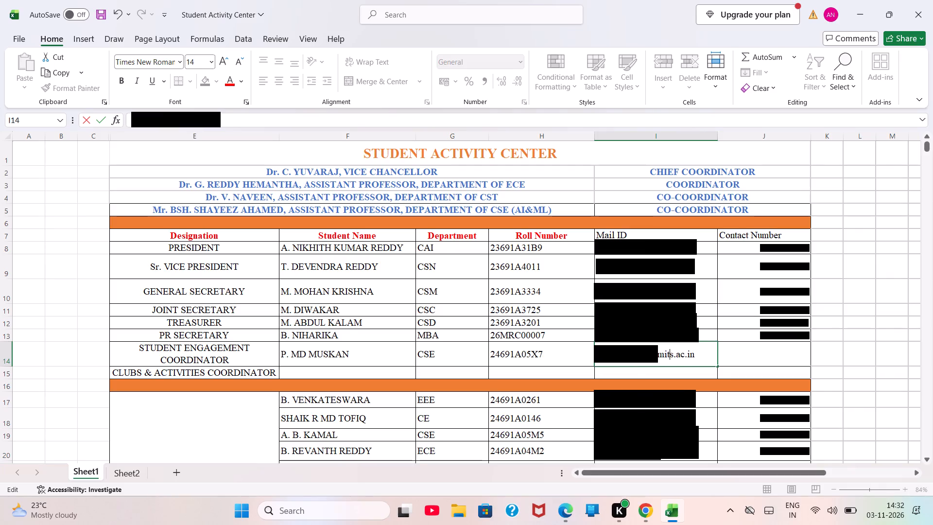
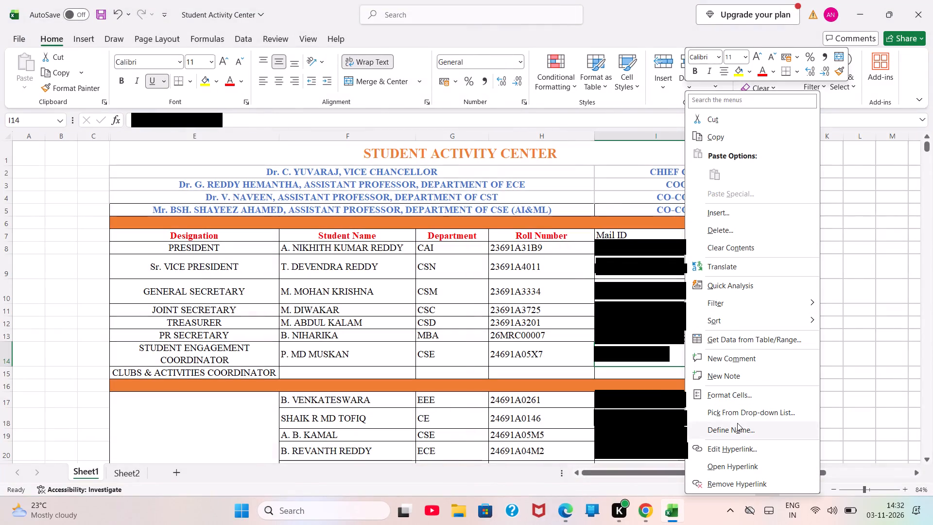
Remove the hyperlink from the Student Engagement Coordinator's mail ID in cell I14.
{"action": "left_click", "coordinate": [740, 487]}
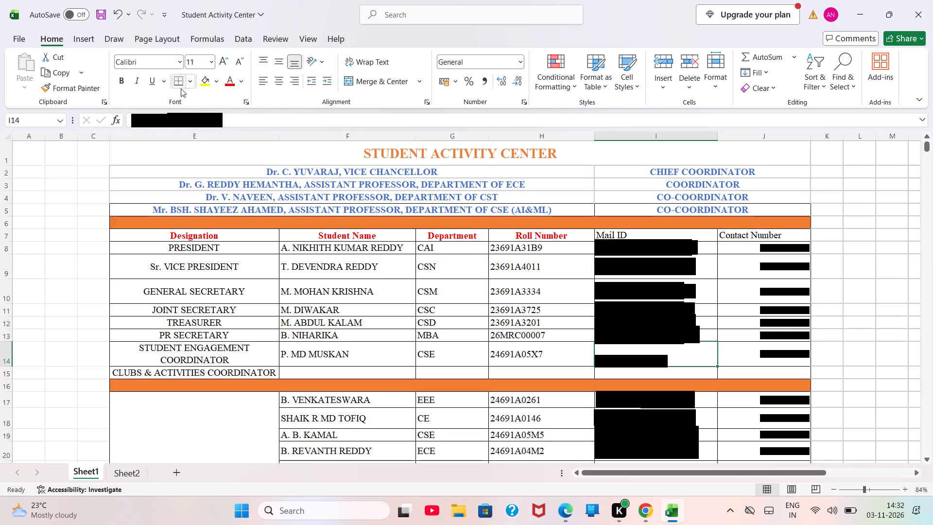
Set the font of the Student Engagement Coordinator's mail ID in cell I14 to Times New Roman.
{"action": "left_click", "coordinate": [182, 63]}
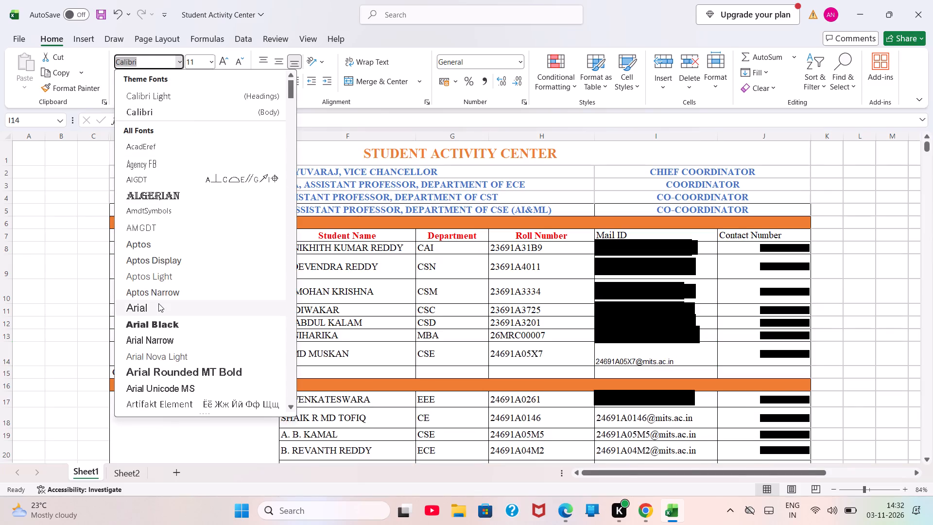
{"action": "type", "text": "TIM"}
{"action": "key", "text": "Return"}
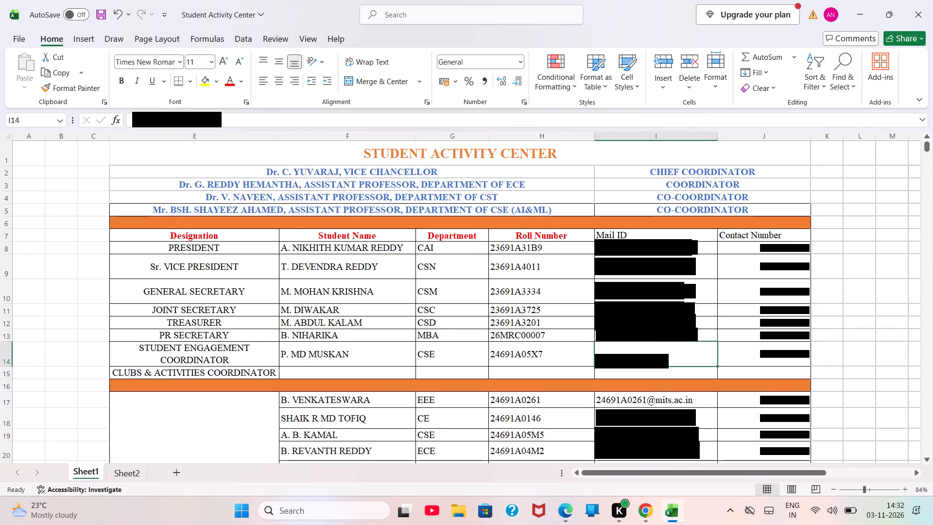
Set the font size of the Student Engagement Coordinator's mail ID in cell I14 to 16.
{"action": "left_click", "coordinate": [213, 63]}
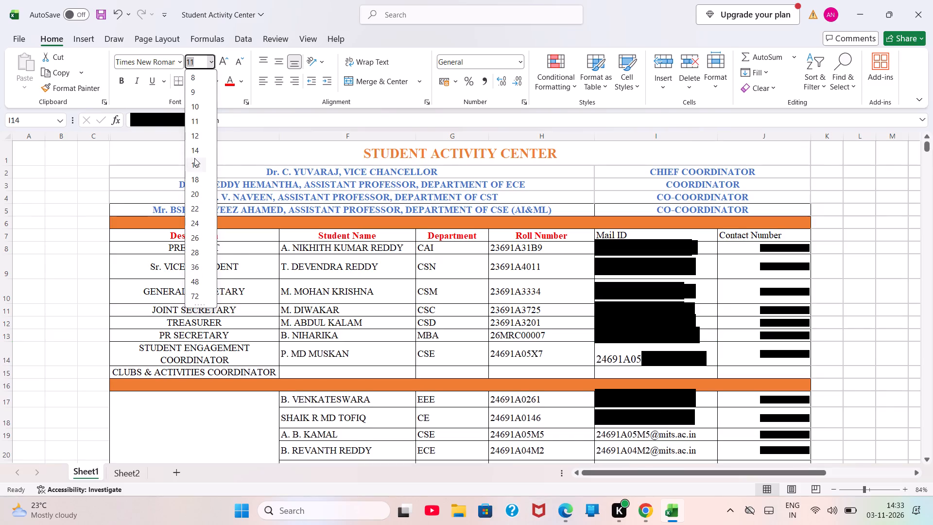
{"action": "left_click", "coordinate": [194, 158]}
Match the font size of the mail ID in cell I14 to the Joint Secretary's mail ID in I11 by setting it to 14.
{"action": "left_click", "coordinate": [646, 312]}
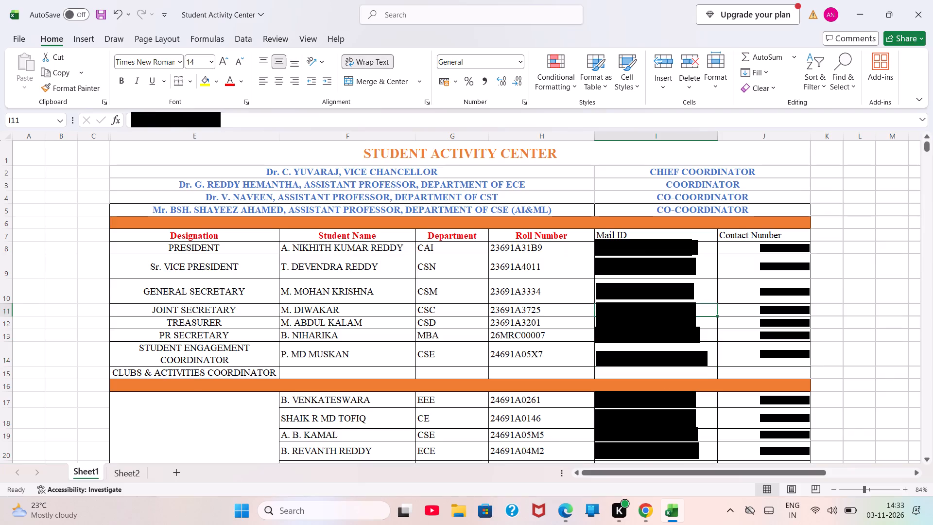
{"action": "left_click", "coordinate": [650, 349]}
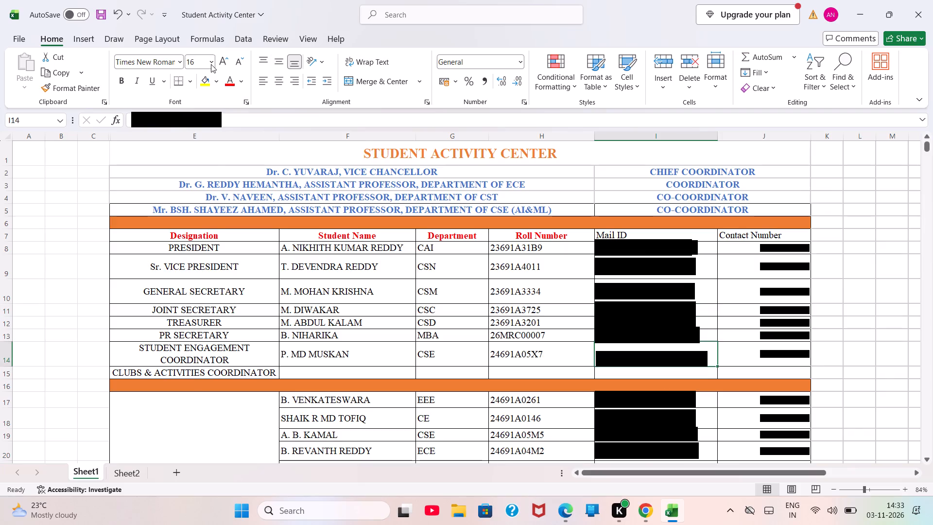
{"action": "left_click", "coordinate": [211, 64]}
{"action": "left_click", "coordinate": [194, 149]}
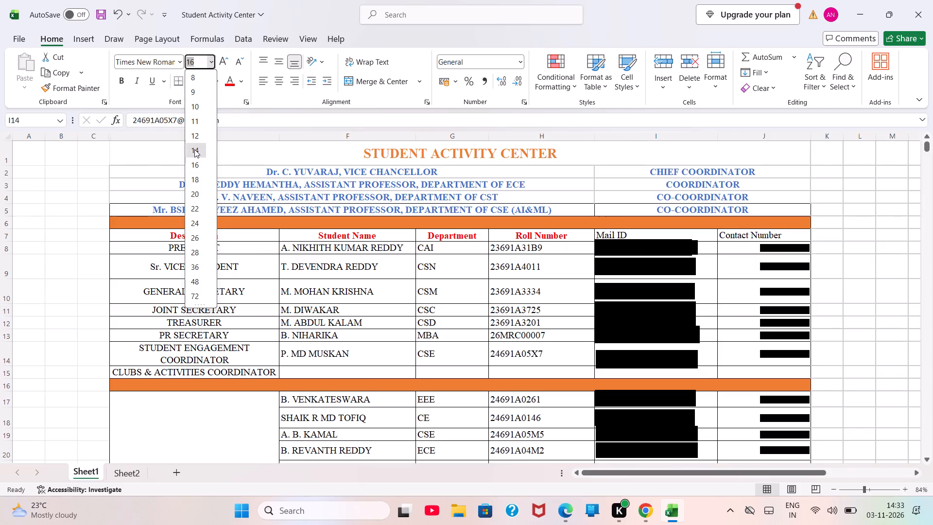
Copy the Student Engagement Coordinator's mail ID from cell I14 into the Clubs & Activities Coordinator's Mail ID cell, I15.
{"action": "left_click", "coordinate": [637, 374]}
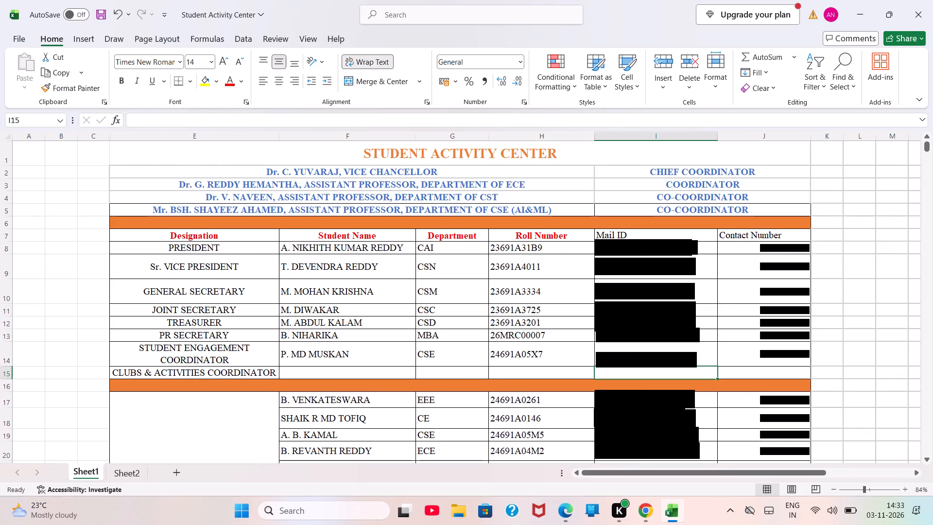
{"action": "left_click", "coordinate": [631, 362]}
{"action": "key", "text": "ctrl+c"}
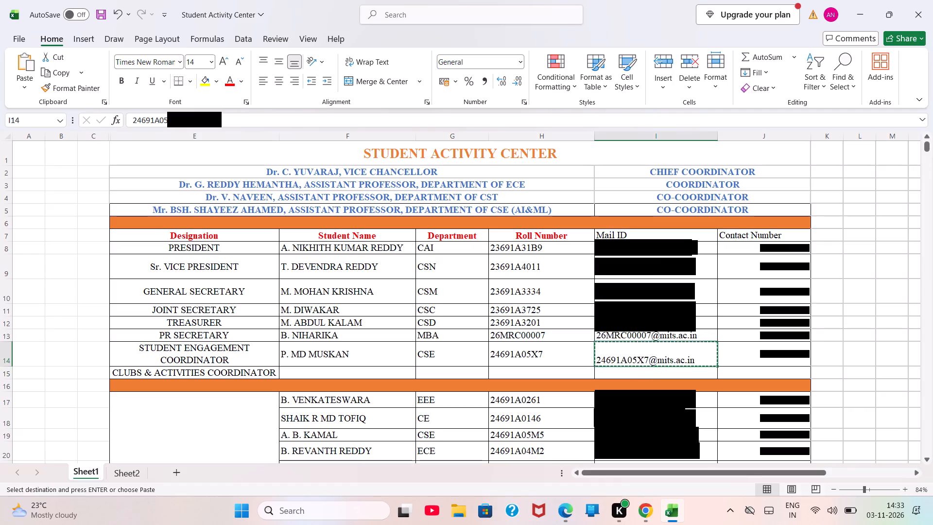
{"action": "left_click", "coordinate": [629, 374]}
{"action": "key", "text": "ctrl+v"}
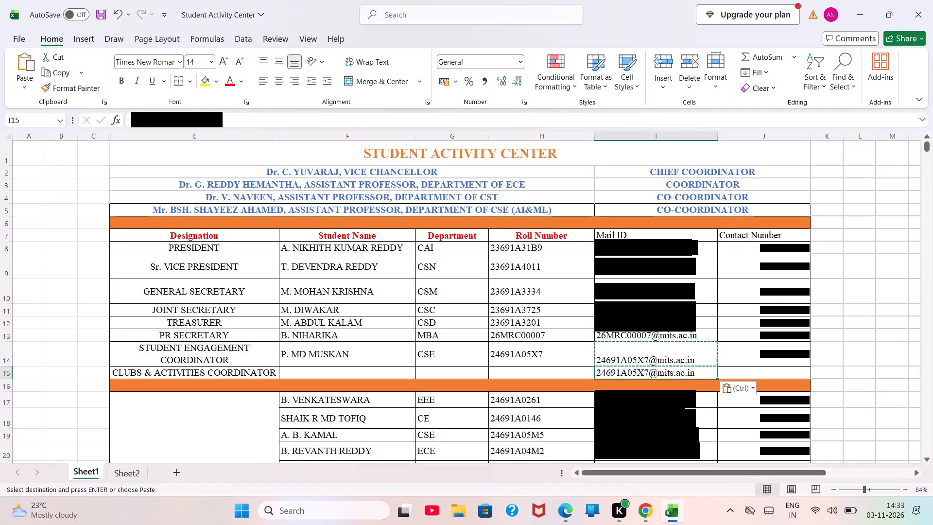
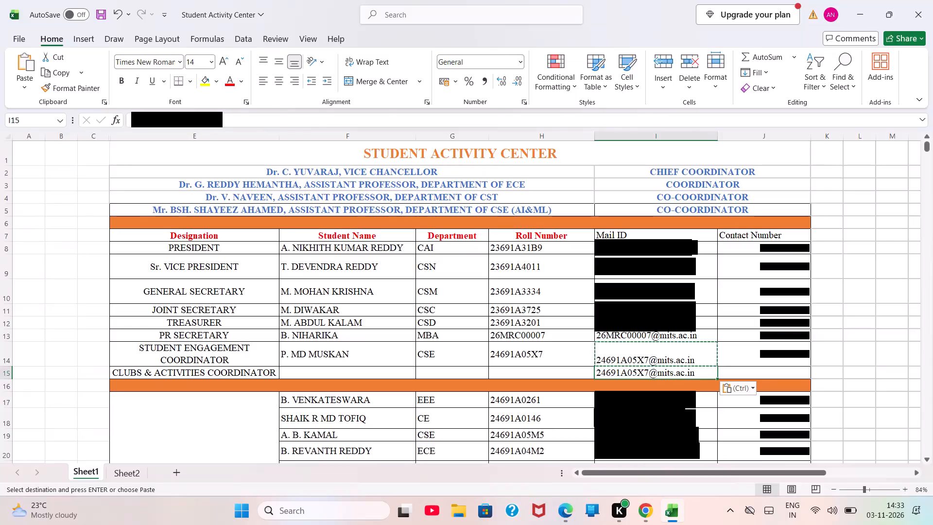
Enter the Clubs & Activities Coordinator's student name in cell F15 and the department ECE in cell G15.
{"action": "left_click", "coordinate": [308, 374]}
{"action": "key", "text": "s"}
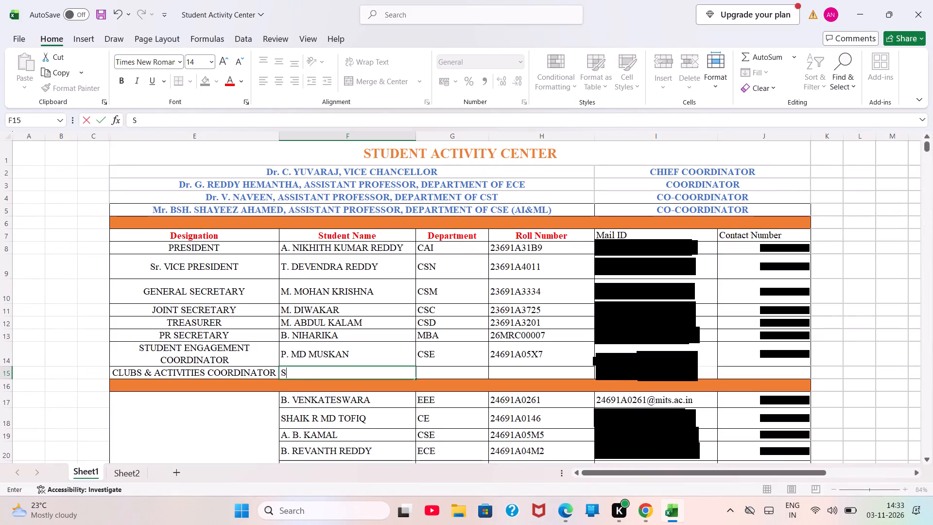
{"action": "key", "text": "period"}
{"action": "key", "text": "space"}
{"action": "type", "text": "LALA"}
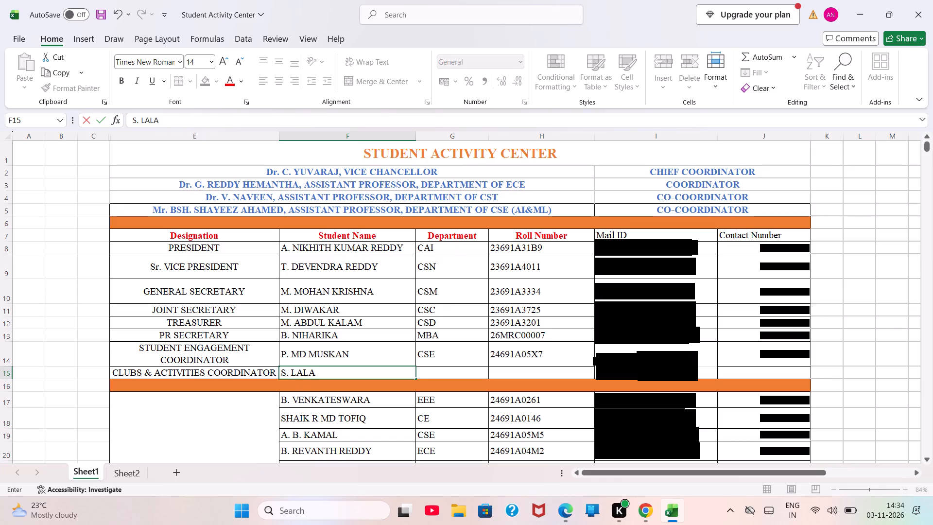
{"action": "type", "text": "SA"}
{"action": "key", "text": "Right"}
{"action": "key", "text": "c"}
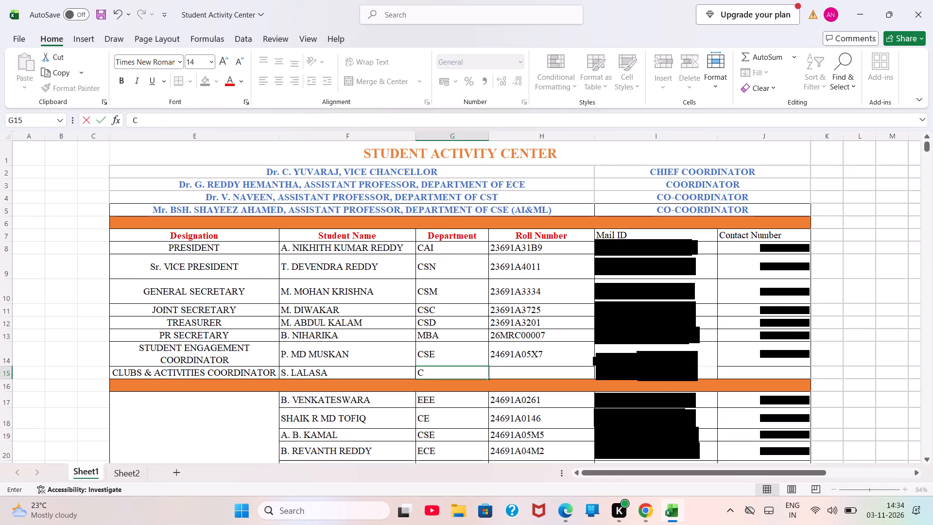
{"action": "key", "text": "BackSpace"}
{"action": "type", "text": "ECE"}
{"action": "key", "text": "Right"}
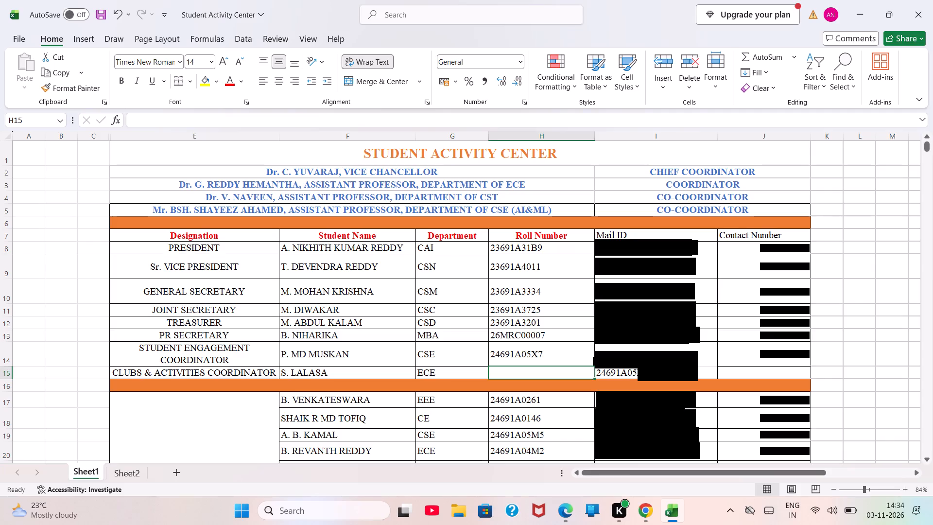
Enter the Clubs & Activities Coordinator's roll number in cell H15.
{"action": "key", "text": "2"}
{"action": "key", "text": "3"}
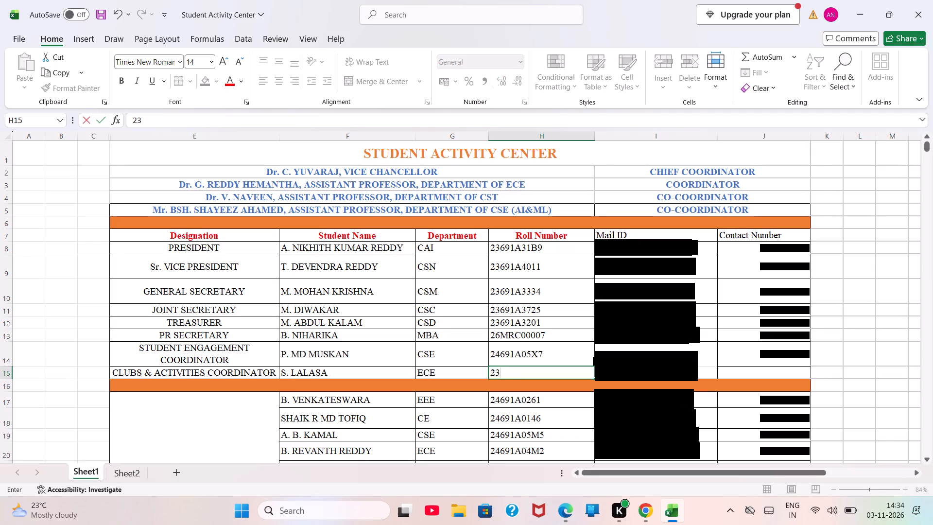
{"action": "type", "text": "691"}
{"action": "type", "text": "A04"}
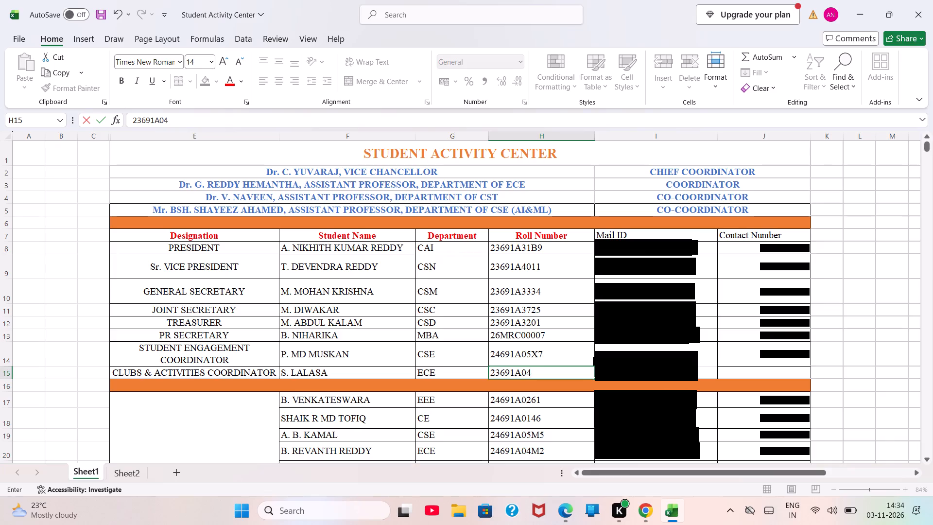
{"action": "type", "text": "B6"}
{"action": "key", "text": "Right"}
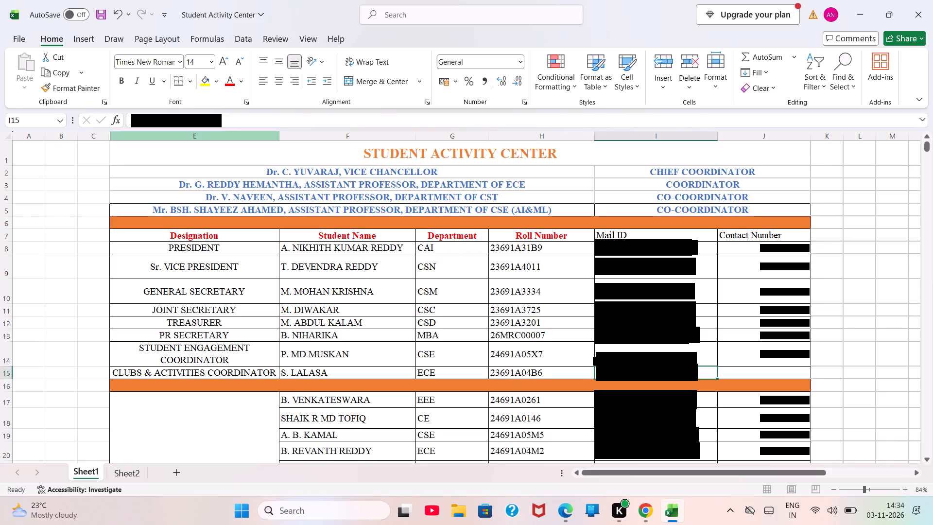
Edit the copied mail ID in cell I15, replacing the last three characters before the @ with those of the coordinator's roll number.
{"action": "double_click", "coordinate": [645, 374]}
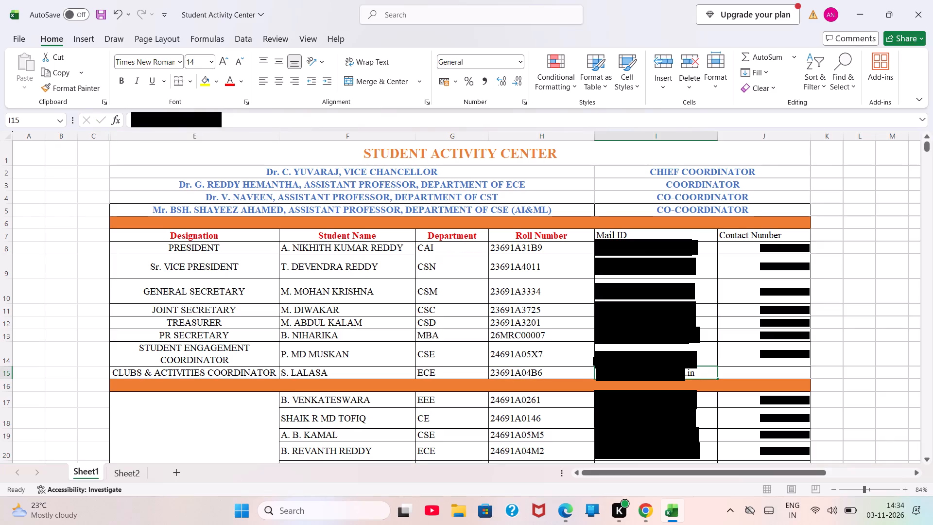
{"action": "key", "text": "Right"}
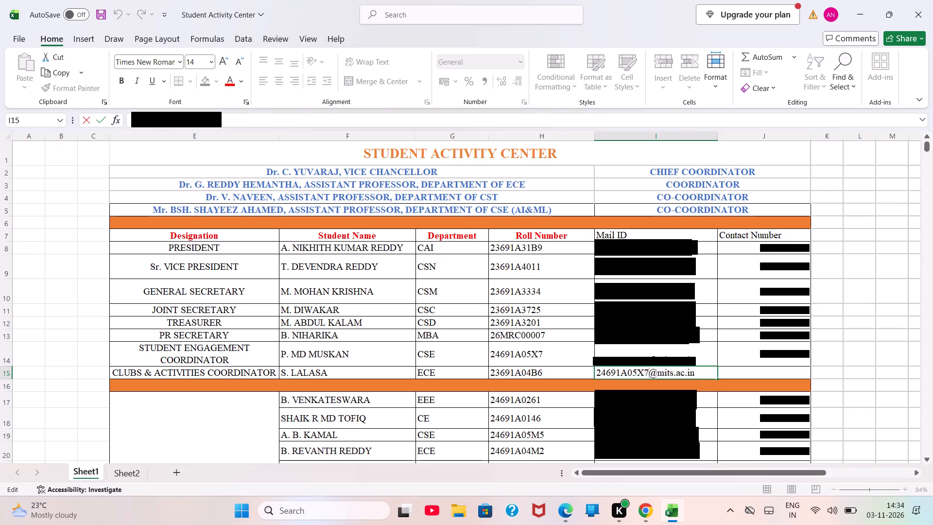
{"action": "key", "text": "BackSpace"}
{"action": "key", "text": "BackSpace"}
{"action": "key", "text": "BackSpace"}
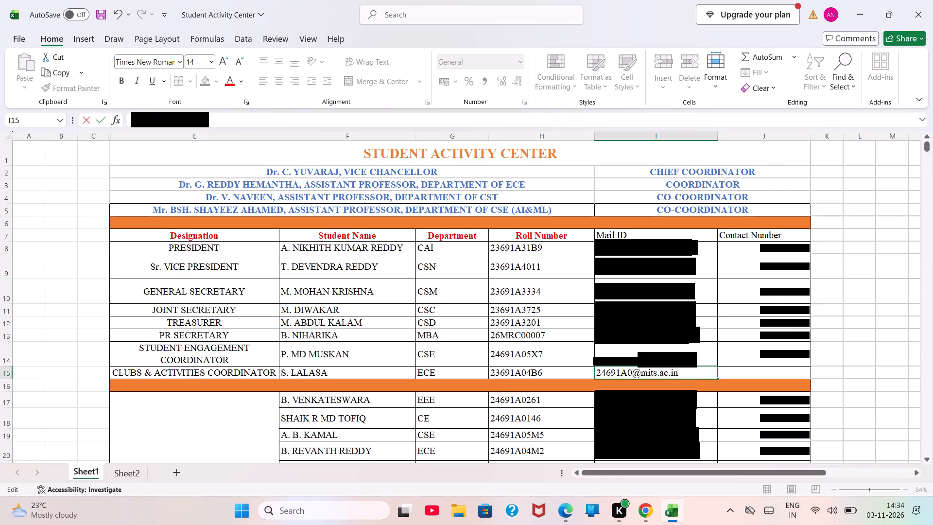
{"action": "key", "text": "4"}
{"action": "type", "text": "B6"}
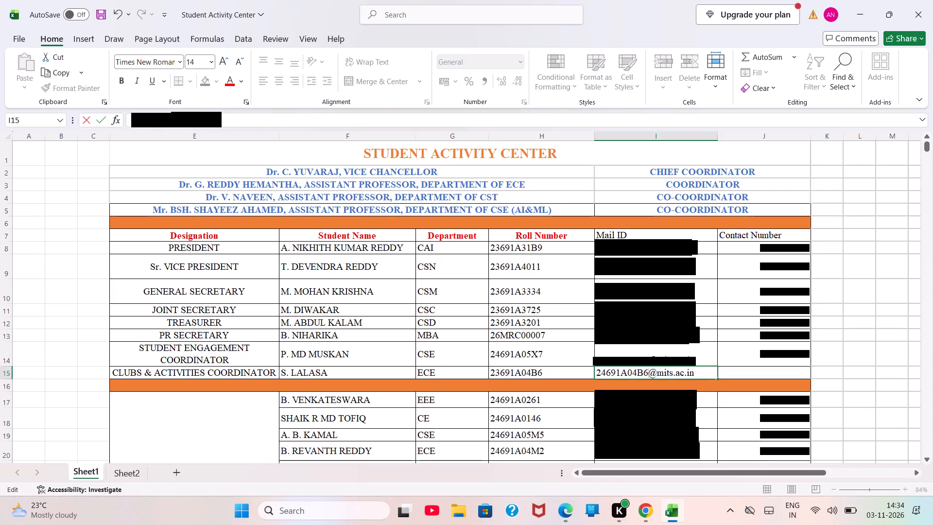
{"action": "left_click", "coordinate": [762, 366]}
{"action": "left_click", "coordinate": [761, 372]}
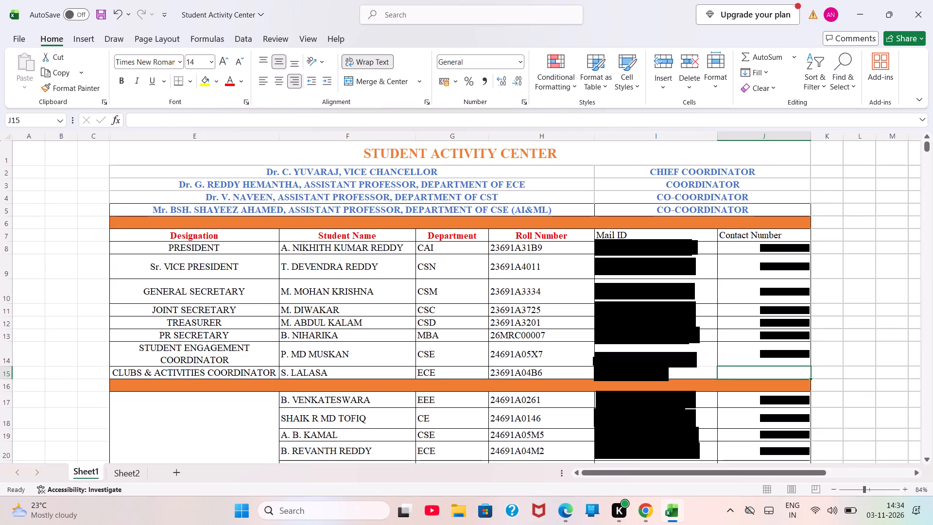
Remove the hyperlink from the Clubs & Activities Coordinator's mail ID in cell I15.
{"action": "left_click", "coordinate": [692, 378]}
{"action": "left_click", "coordinate": [691, 378]}
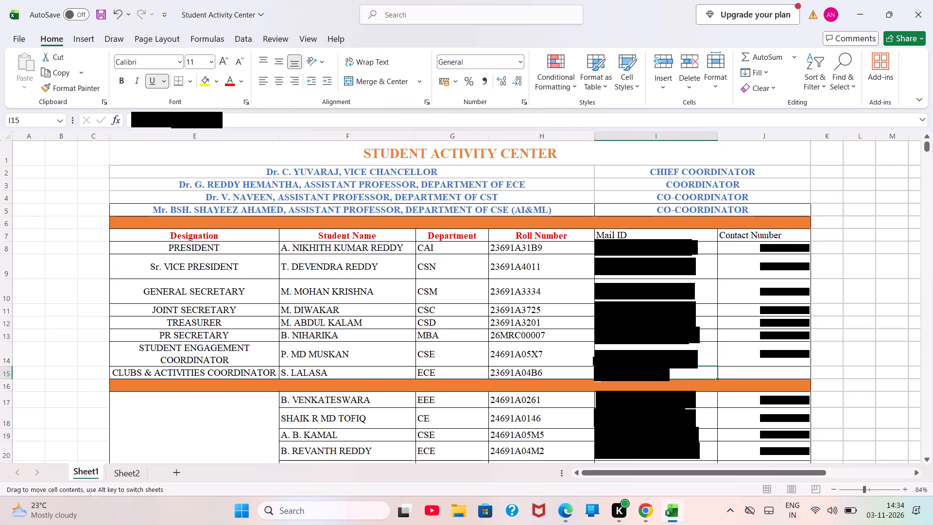
{"action": "right_click", "coordinate": [694, 376]}
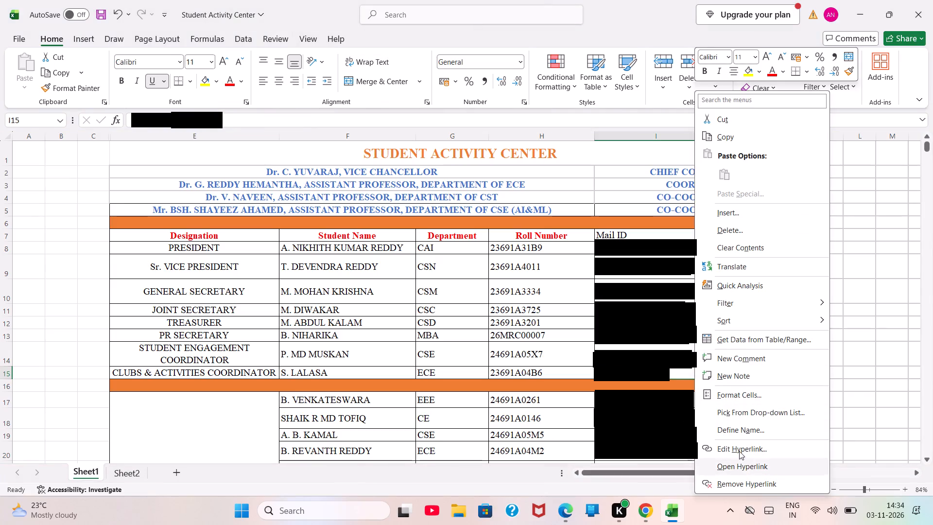
{"action": "left_click", "coordinate": [750, 478]}
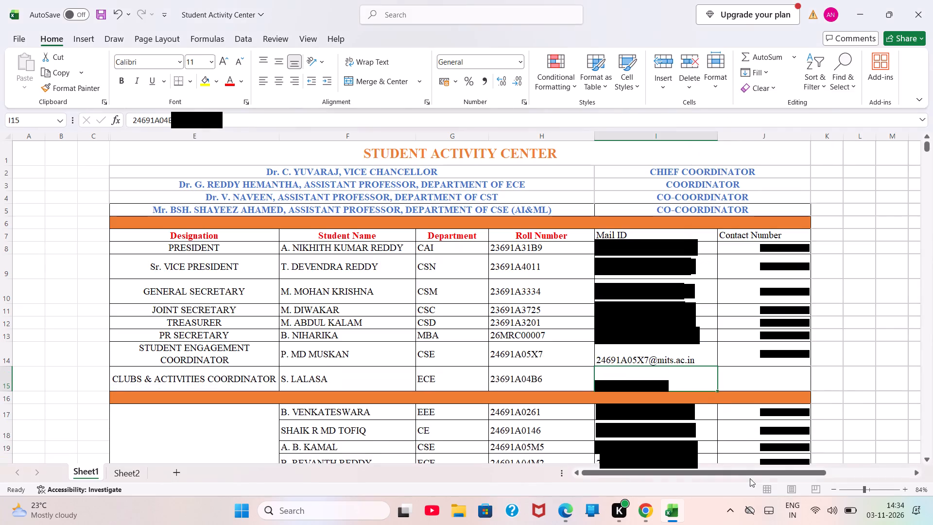
Format the Clubs & Activities Coordinator's mail ID in cell I15 as Times New Roman, size 14.
{"action": "left_click", "coordinate": [624, 381]}
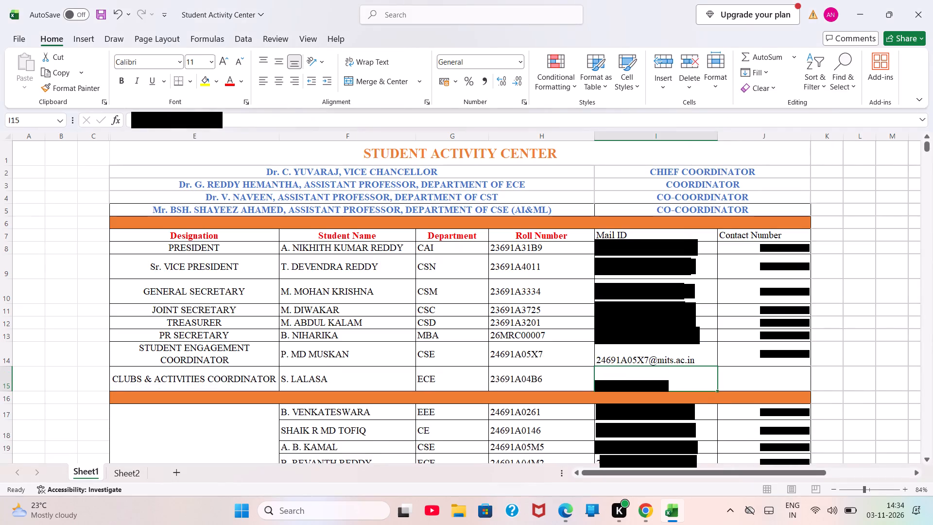
{"action": "left_click", "coordinate": [209, 59]}
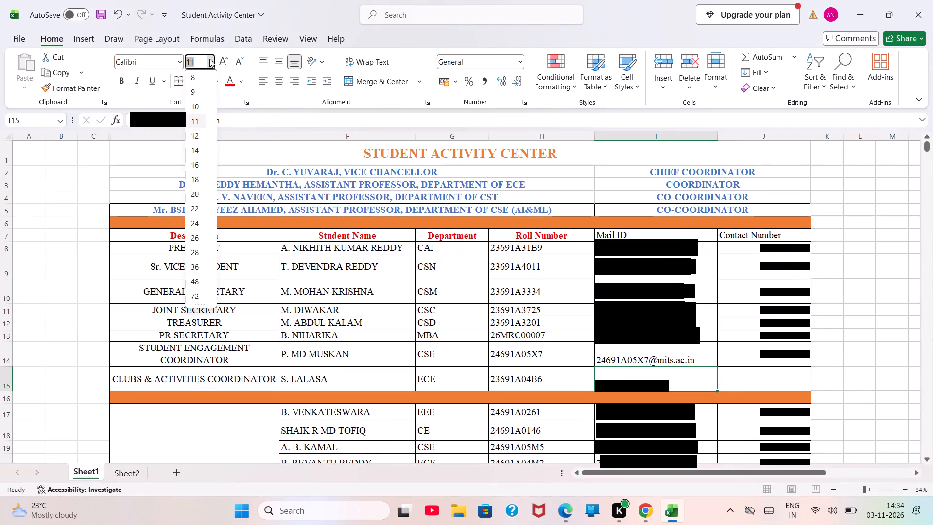
{"action": "left_click", "coordinate": [195, 154]}
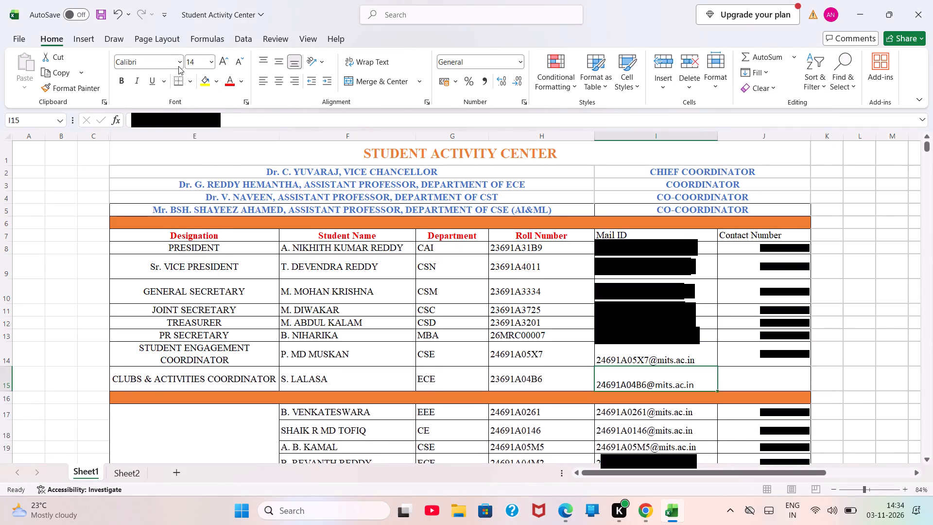
{"action": "left_click", "coordinate": [179, 65]}
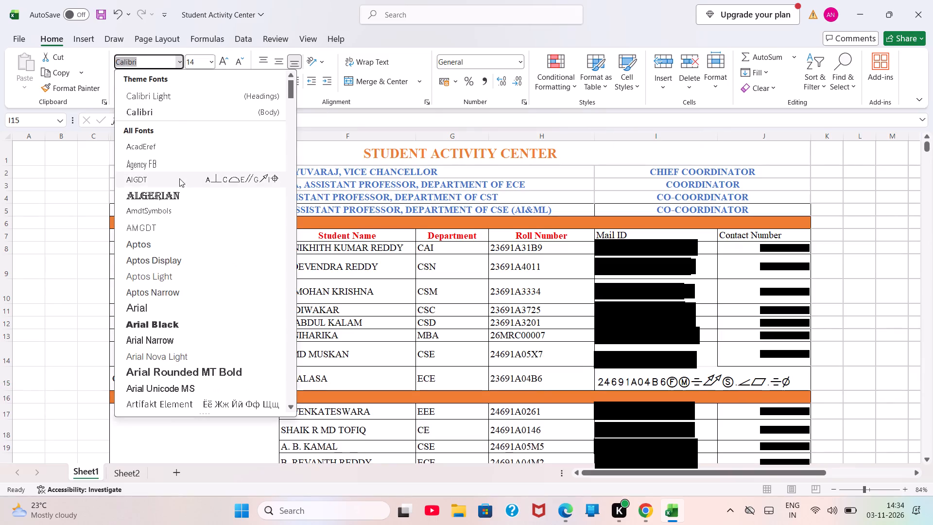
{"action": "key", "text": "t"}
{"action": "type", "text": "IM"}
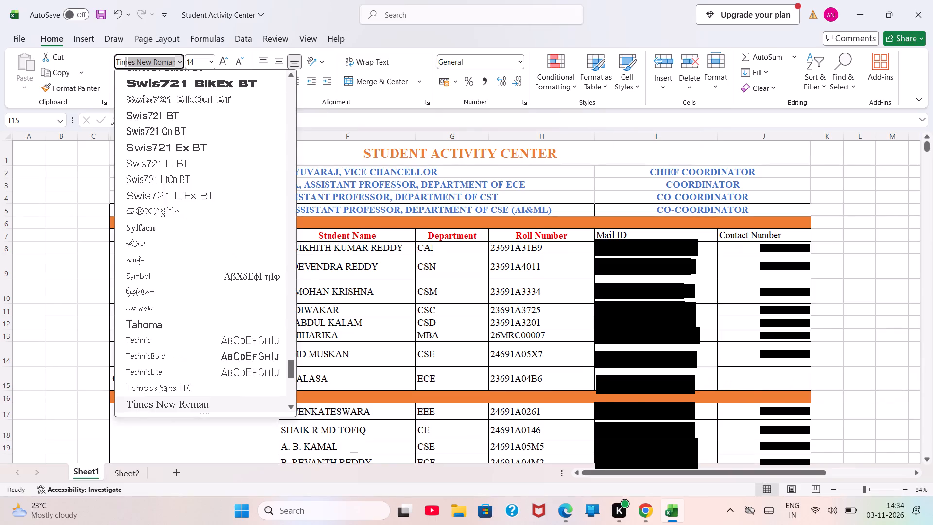
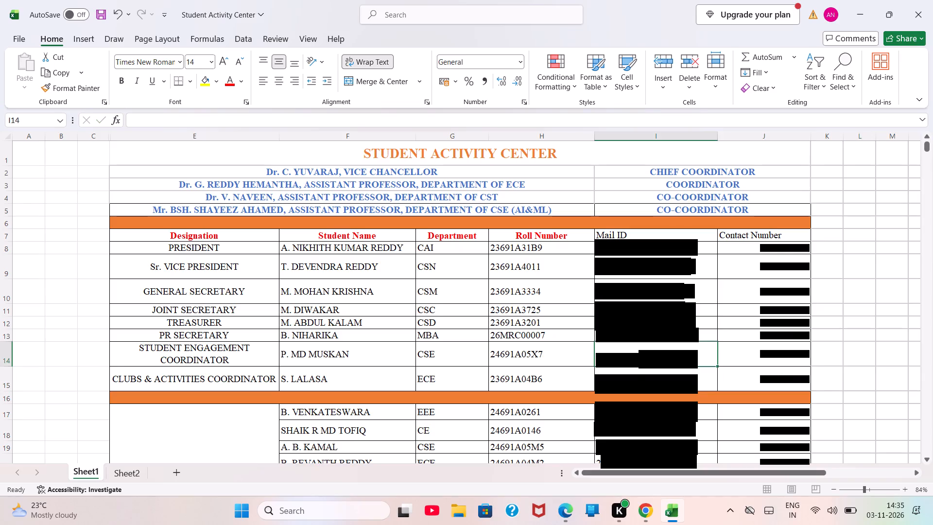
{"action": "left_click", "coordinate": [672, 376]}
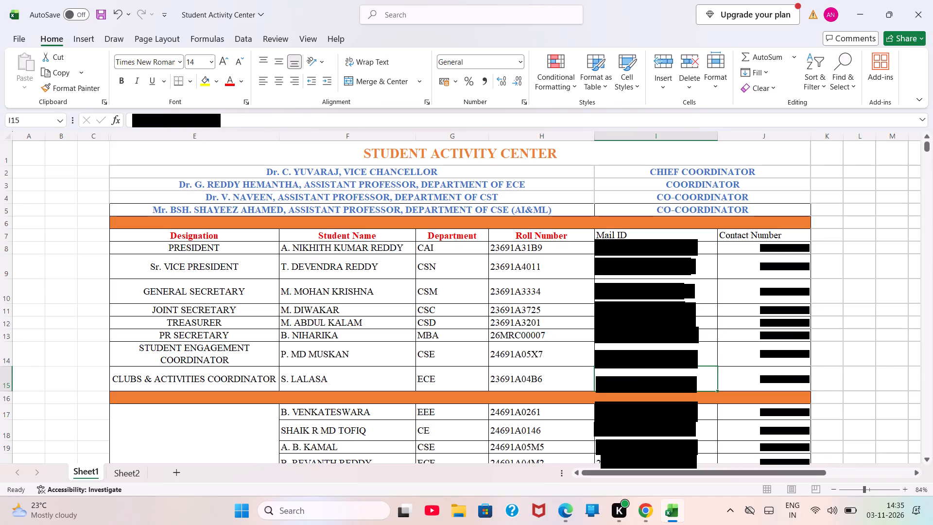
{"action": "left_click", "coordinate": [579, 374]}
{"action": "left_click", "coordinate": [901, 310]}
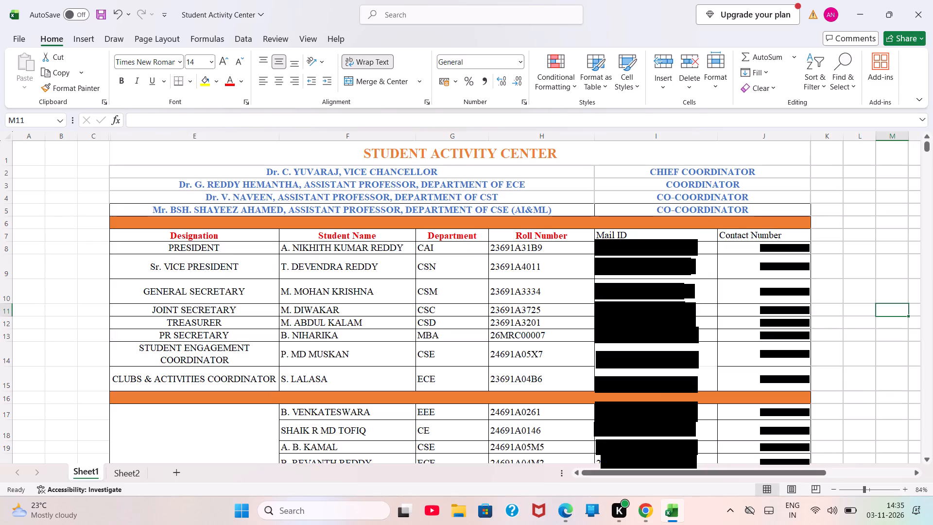
Apply All Borders to the whole student list, from the title row through row 78 in columns E to J.
{"action": "left_click_drag", "start_coordinate": [130, 157], "coordinate": [396, 471]}
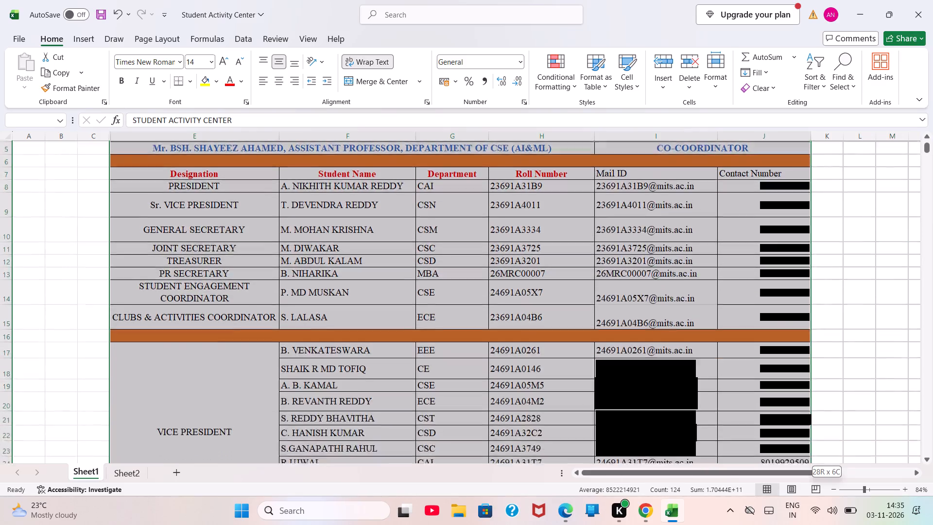
{"action": "left_click_drag", "start_coordinate": [396, 471], "coordinate": [415, 340]}
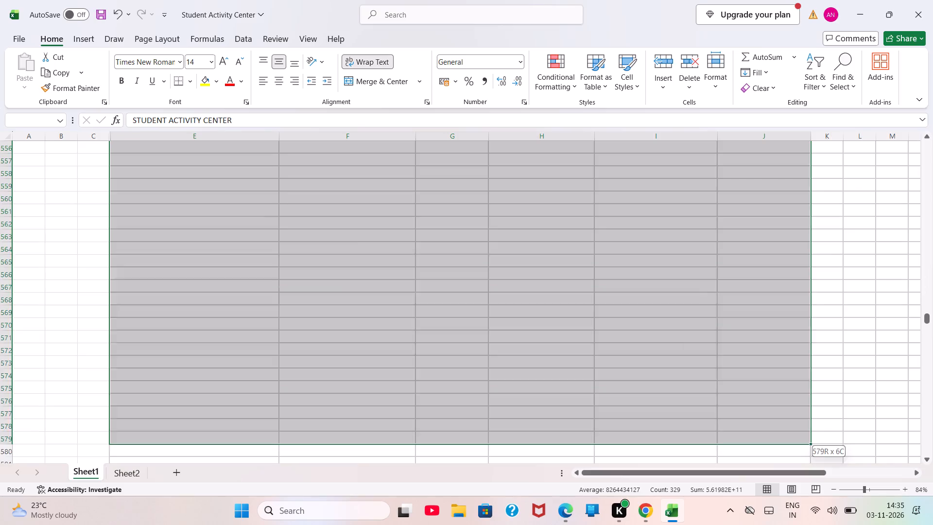
{"action": "left_click_drag", "start_coordinate": [415, 340], "coordinate": [415, 106]}
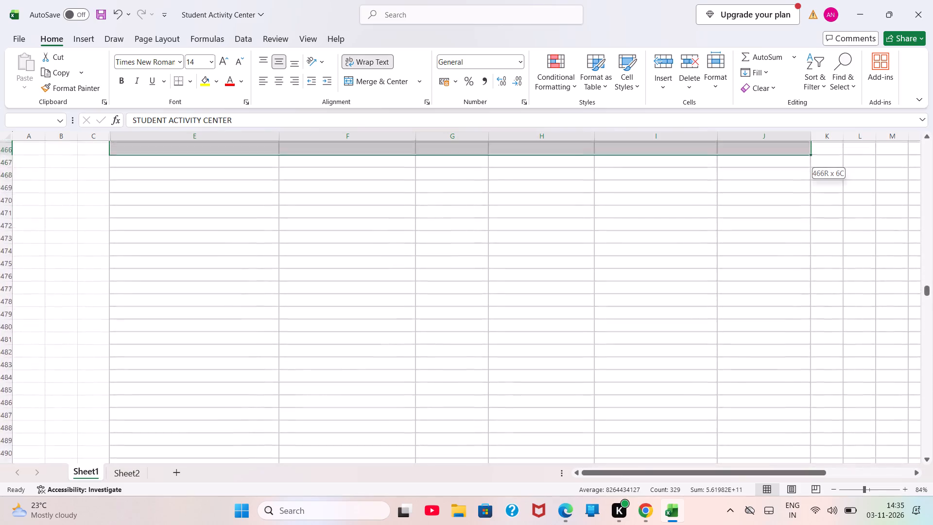
{"action": "left_click_drag", "start_coordinate": [415, 106], "coordinate": [417, 90]}
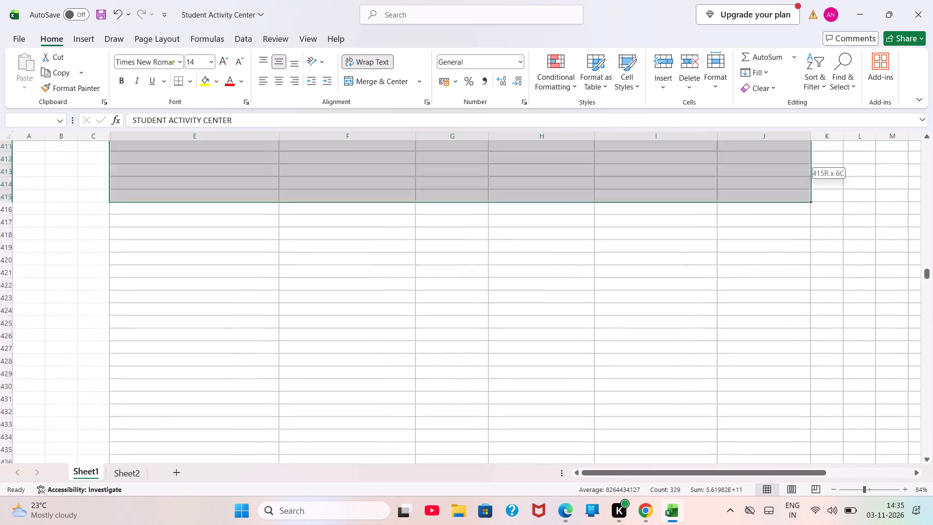
{"action": "left_click_drag", "start_coordinate": [417, 90], "coordinate": [395, 309]}
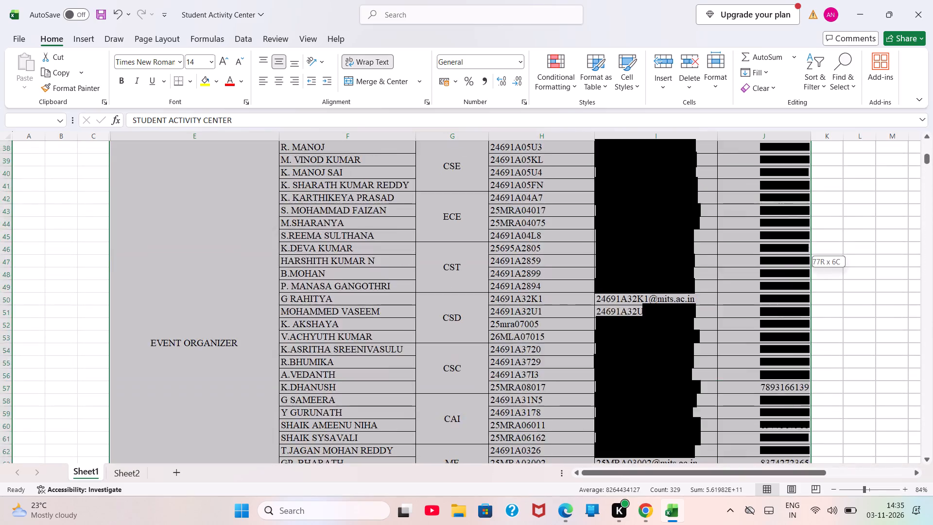
{"action": "left_click_drag", "start_coordinate": [395, 309], "coordinate": [403, 483]}
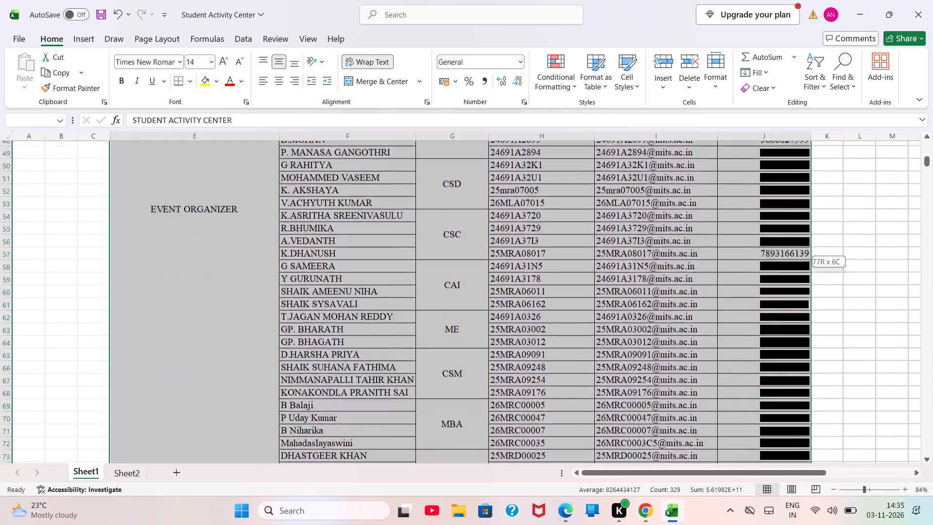
{"action": "left_click_drag", "start_coordinate": [403, 483], "coordinate": [370, 271]}
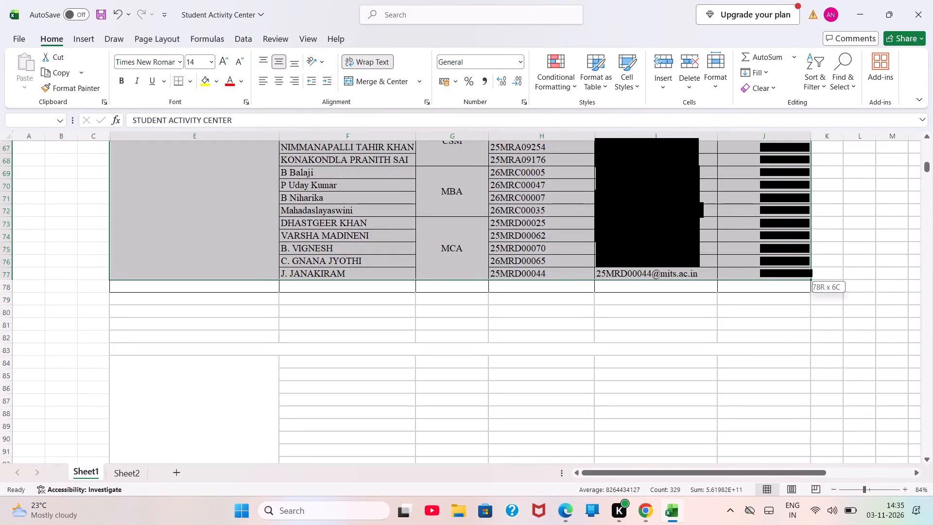
{"action": "left_click_drag", "start_coordinate": [370, 271], "coordinate": [365, 292]}
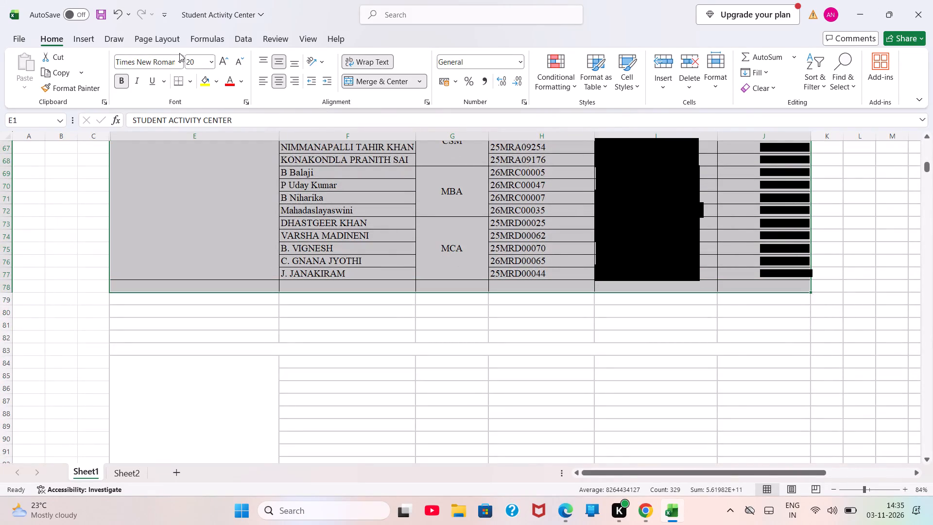
{"action": "left_click", "coordinate": [183, 88]}
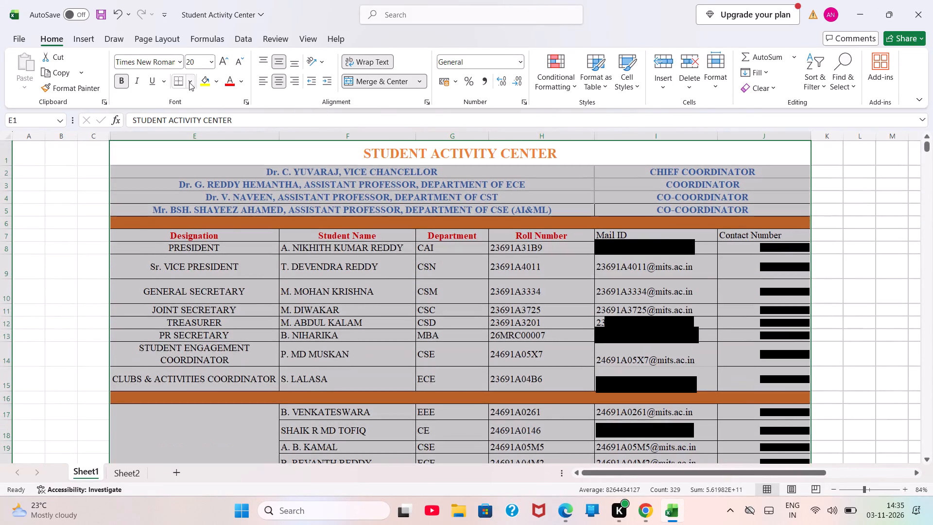
{"action": "left_click", "coordinate": [191, 81]}
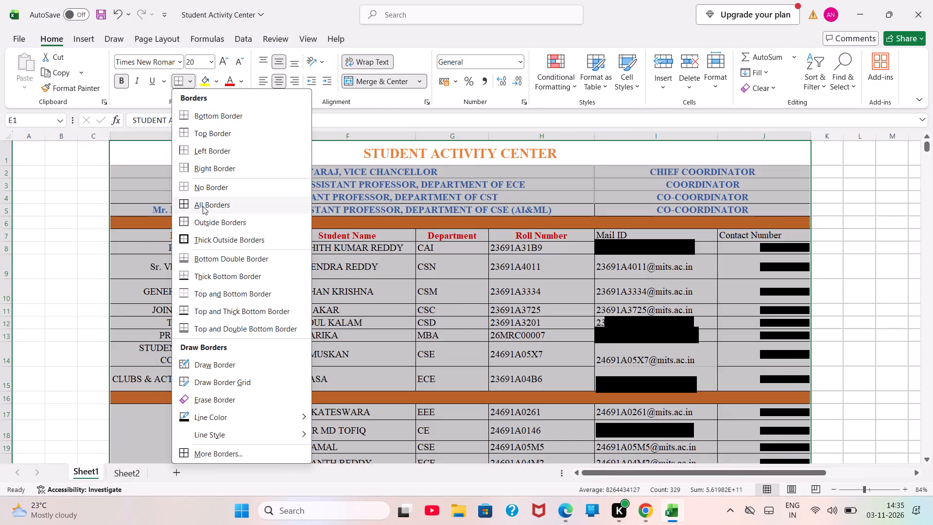
{"action": "left_click", "coordinate": [203, 206]}
{"action": "left_click", "coordinate": [71, 297]}
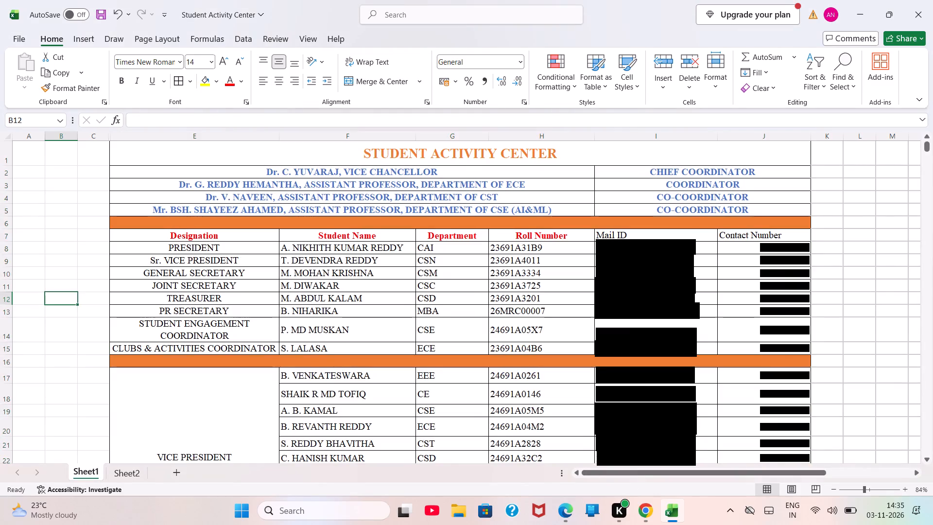
Look through the student list down to its last rows to check the borders and name entries.
{"action": "scroll", "coordinate": [555, 330], "scroll_direction": "down", "scroll_amount": 7}
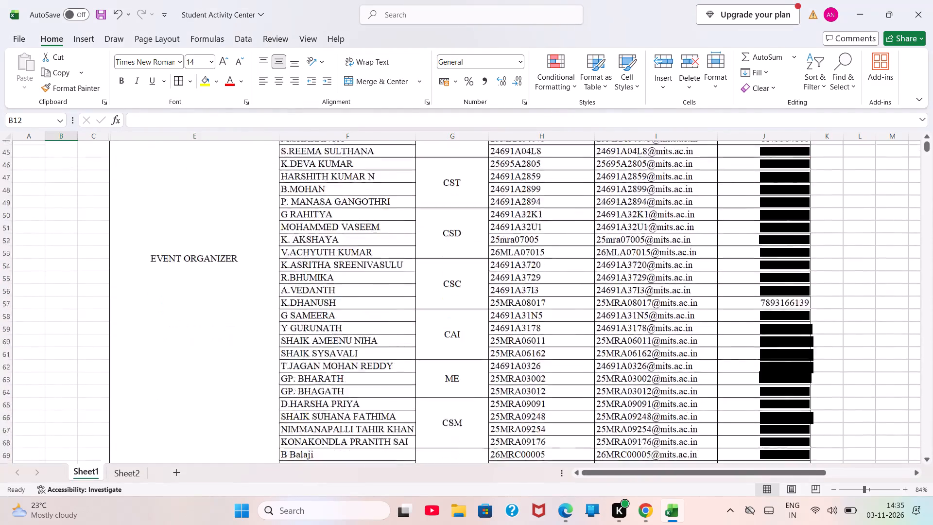
{"action": "scroll", "coordinate": [555, 330], "scroll_direction": "down", "scroll_amount": 2}
{"action": "scroll", "coordinate": [555, 330], "scroll_direction": "up", "scroll_amount": 1}
{"action": "scroll", "coordinate": [555, 330], "scroll_direction": "down", "scroll_amount": 9}
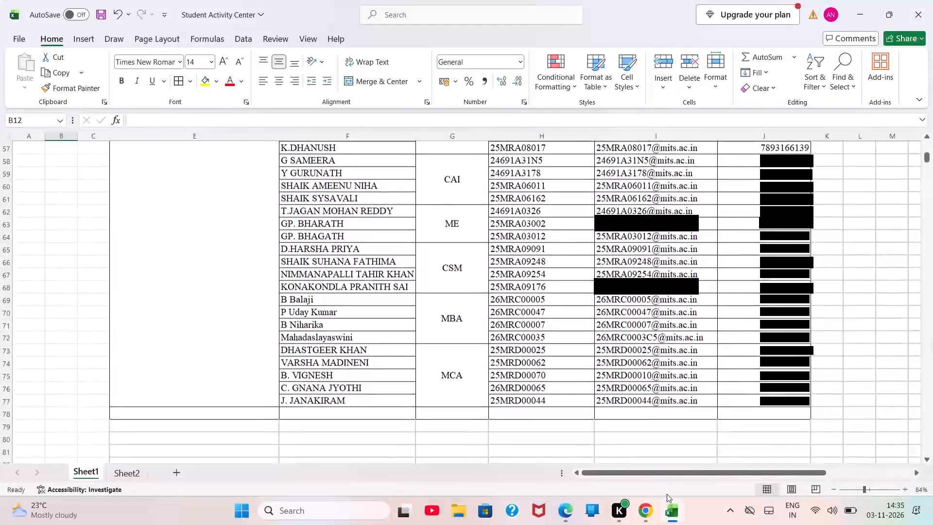
Switch to Chrome, close the Download history page and search Google for "short cut to make all letters small".
{"action": "left_click", "coordinate": [650, 506]}
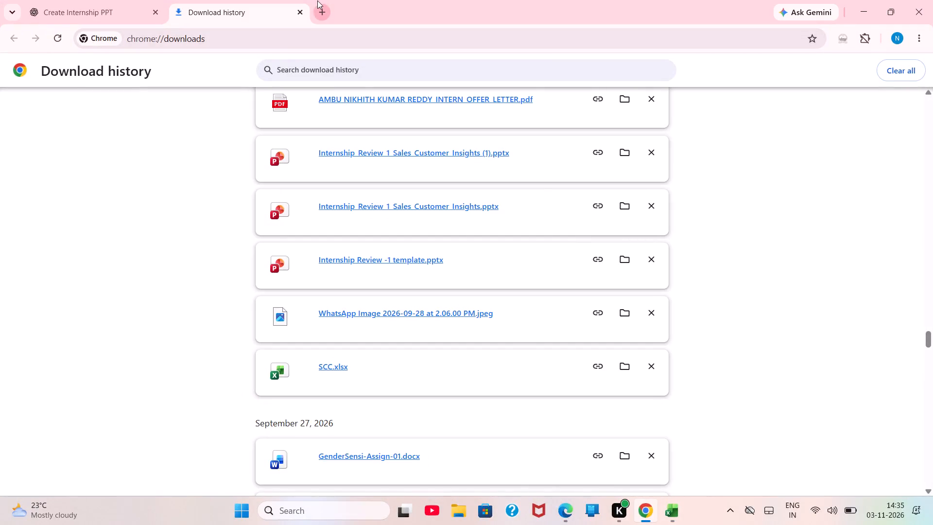
{"action": "left_click", "coordinate": [301, 7]}
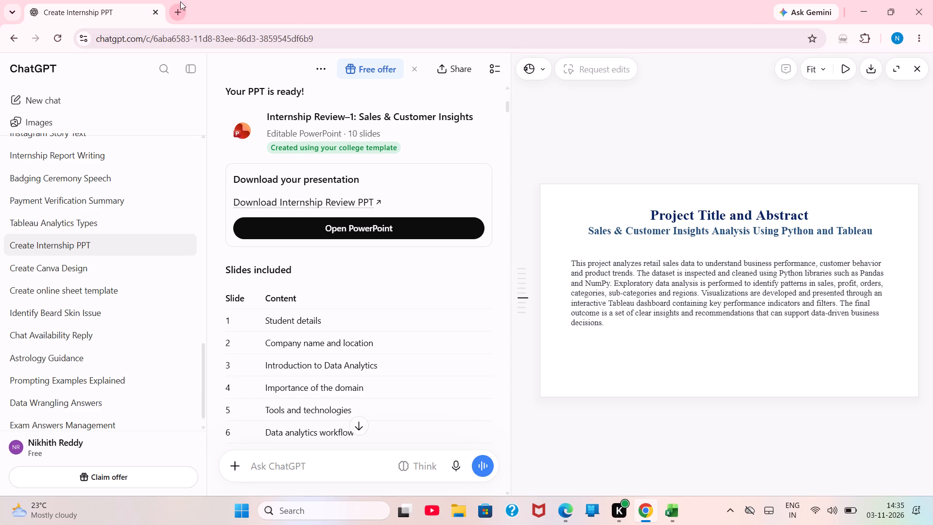
{"action": "left_click", "coordinate": [182, 9]}
{"action": "type", "text": "SHORT CUT KEY TO AM"}
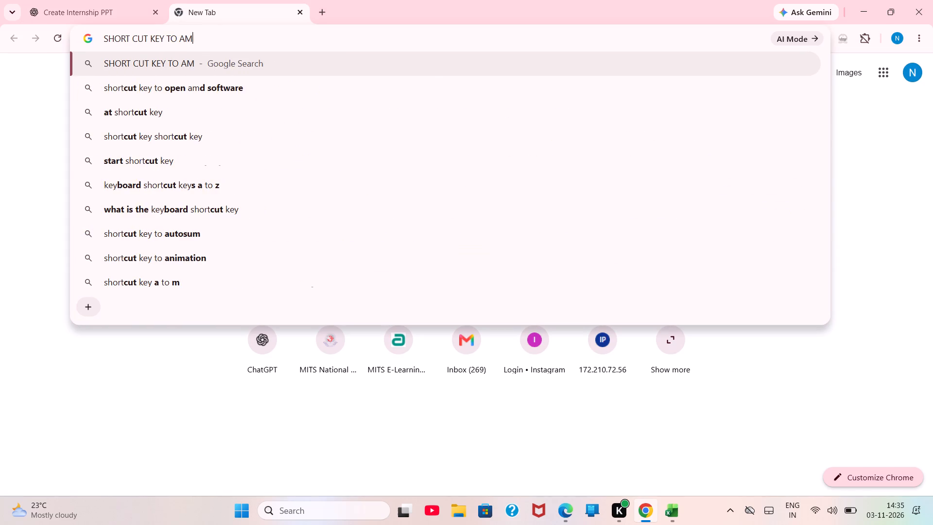
{"action": "key", "text": "BackSpace"}
{"action": "key", "text": "BackSpace"}
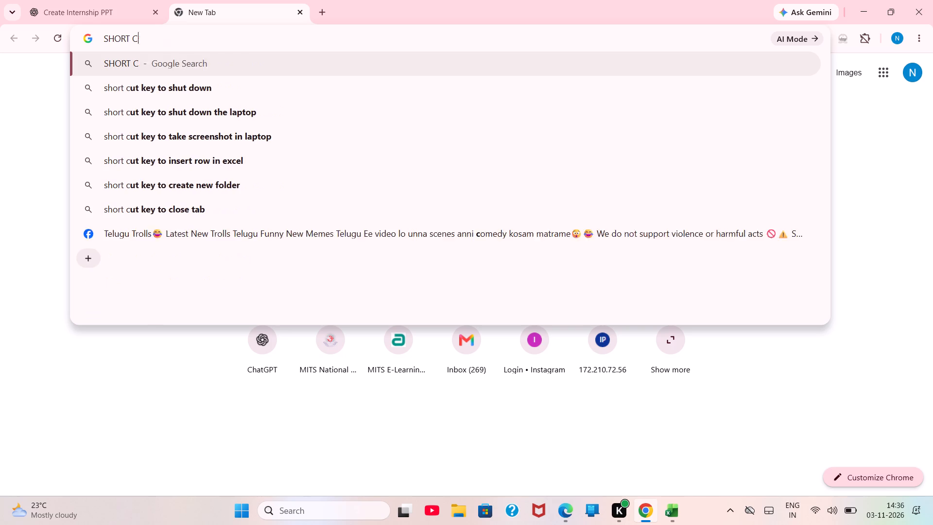
{"action": "type", "text": "short cut to make all"}
{"action": "key", "text": "space"}
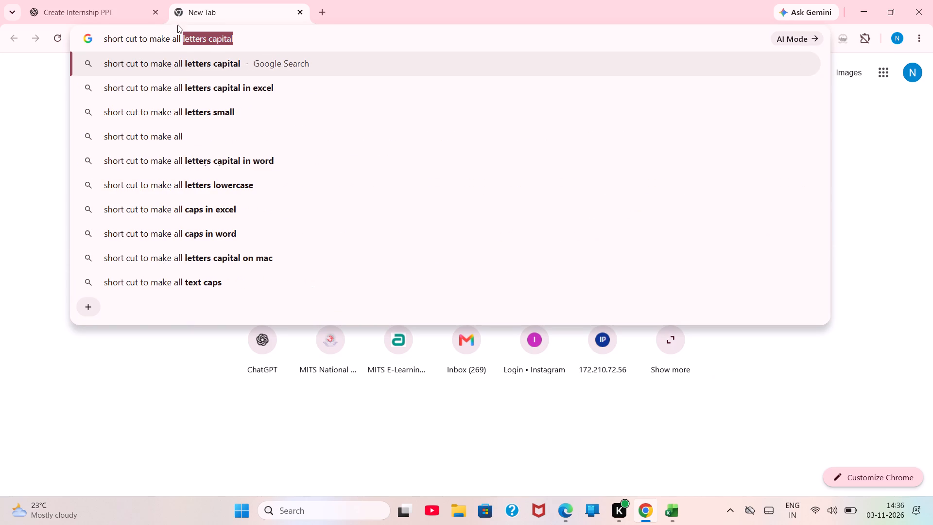
{"action": "left_click", "coordinate": [195, 100]}
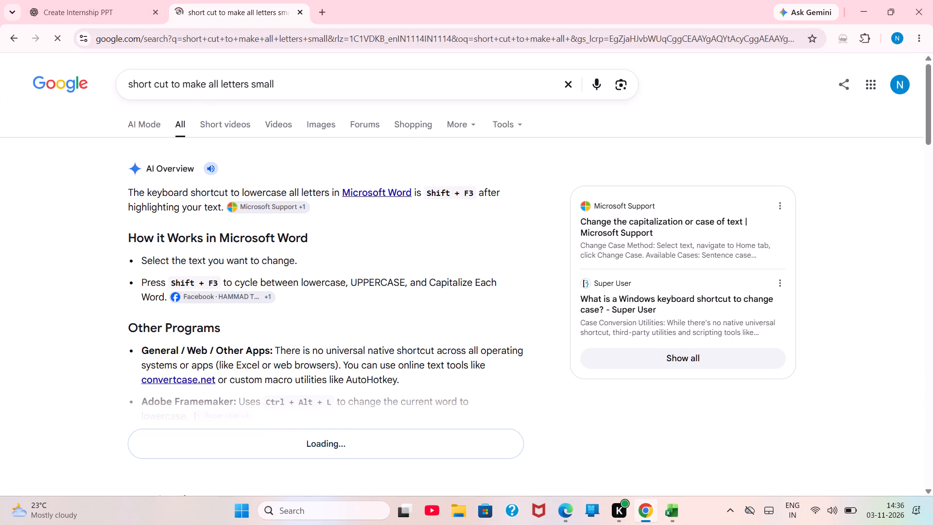
Change the search to "short cut to make all letters capital in excel" and read the suggested methods.
{"action": "left_click", "coordinate": [289, 85]}
{"action": "key", "text": "BackSpace"}
{"action": "key", "text": "BackSpace"}
{"action": "key", "text": "BackSpace"}
{"action": "key", "text": "BackSpace"}
{"action": "key", "text": "BackSpace"}
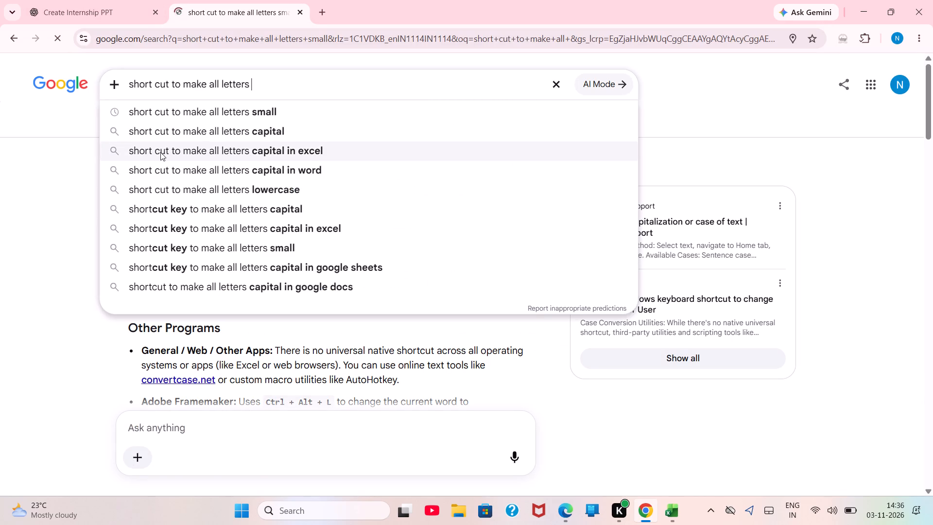
{"action": "left_click", "coordinate": [160, 152]}
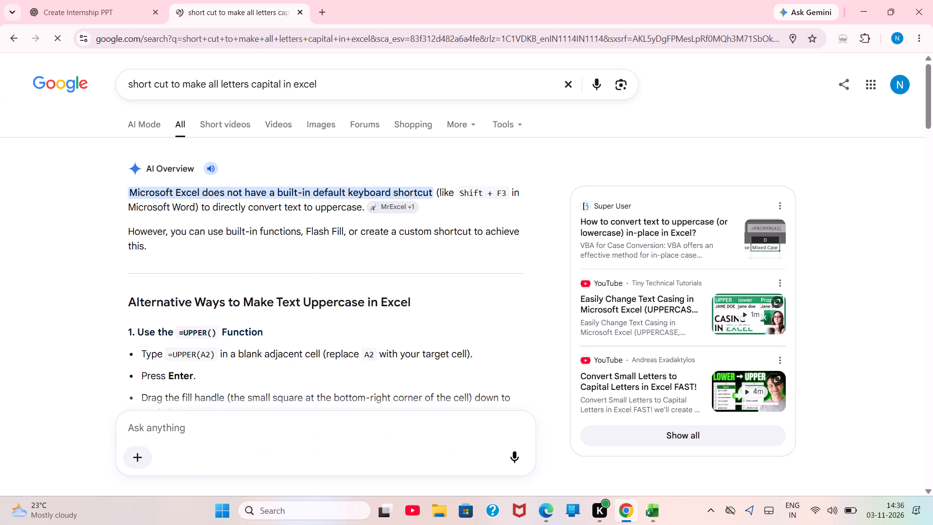
{"action": "scroll", "coordinate": [266, 268], "scroll_direction": "down", "scroll_amount": 3}
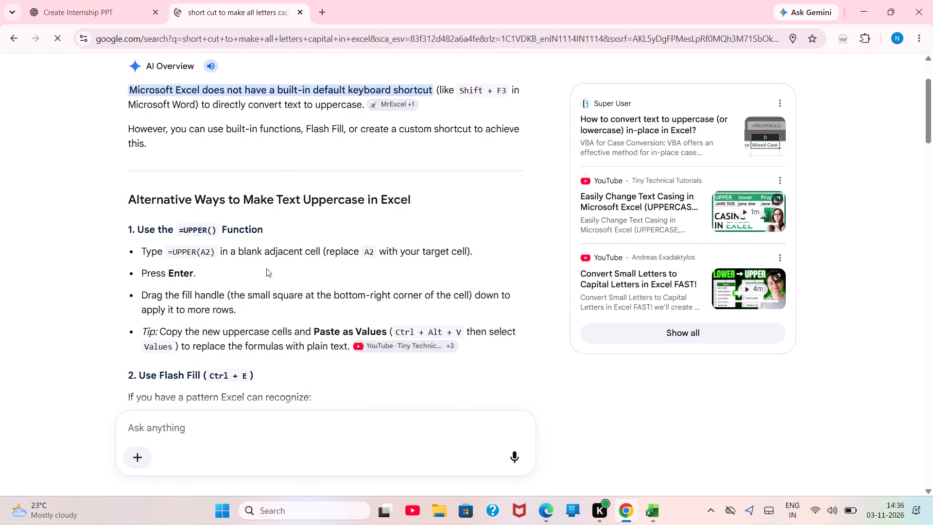
{"action": "scroll", "coordinate": [266, 268], "scroll_direction": "down", "scroll_amount": 1}
{"action": "scroll", "coordinate": [229, 320], "scroll_direction": "down", "scroll_amount": 2}
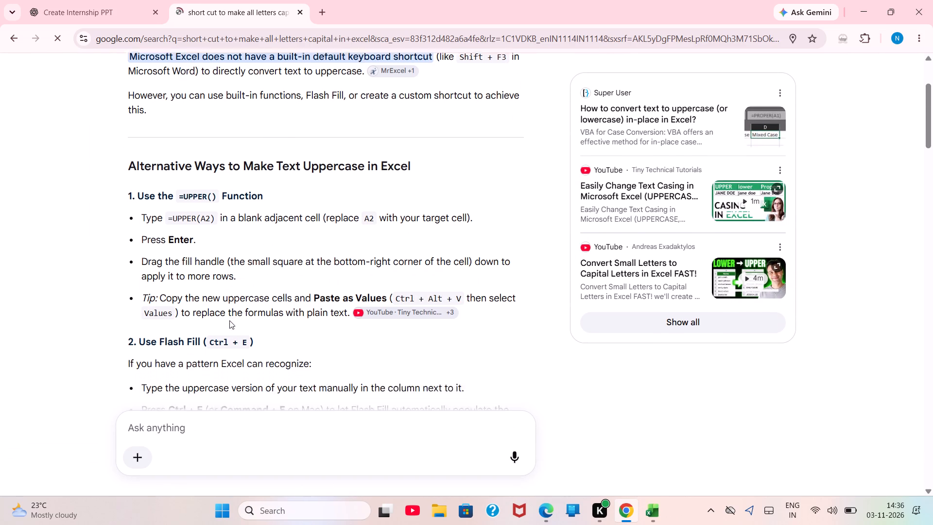
{"action": "scroll", "coordinate": [229, 320], "scroll_direction": "down", "scroll_amount": 2}
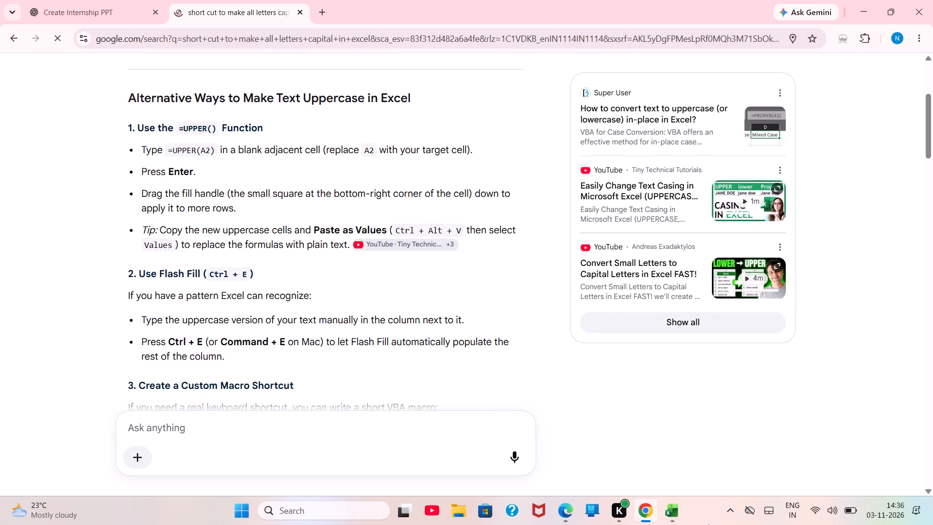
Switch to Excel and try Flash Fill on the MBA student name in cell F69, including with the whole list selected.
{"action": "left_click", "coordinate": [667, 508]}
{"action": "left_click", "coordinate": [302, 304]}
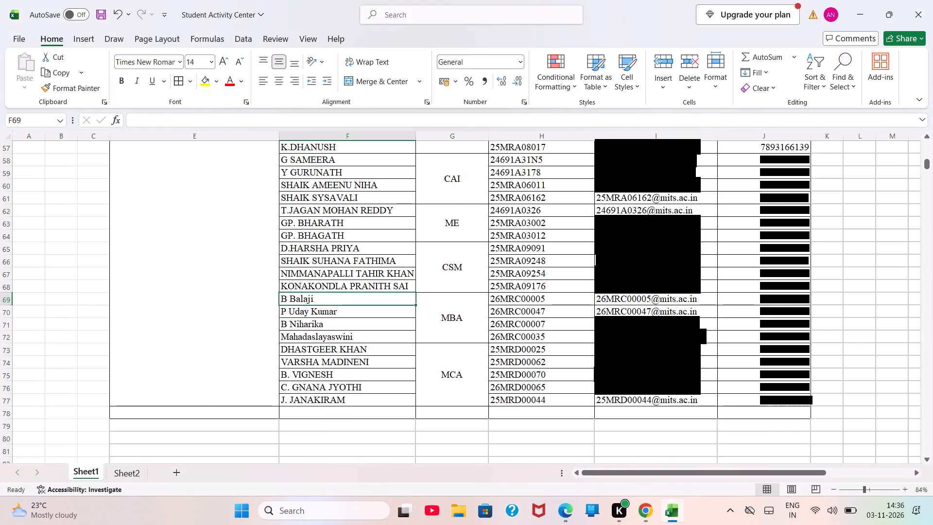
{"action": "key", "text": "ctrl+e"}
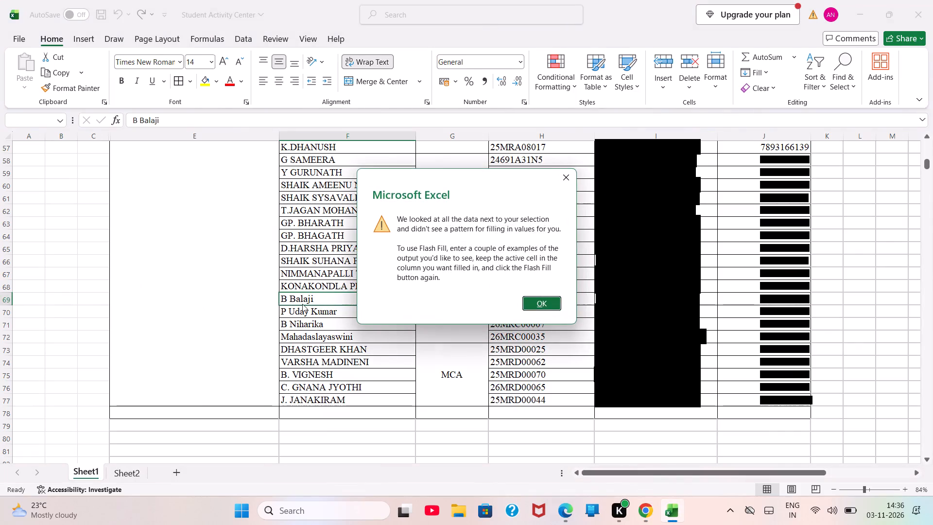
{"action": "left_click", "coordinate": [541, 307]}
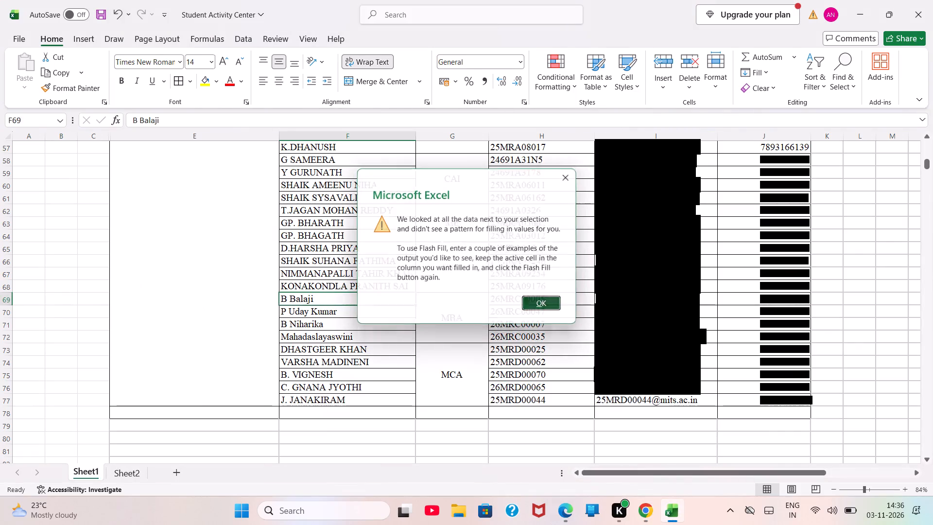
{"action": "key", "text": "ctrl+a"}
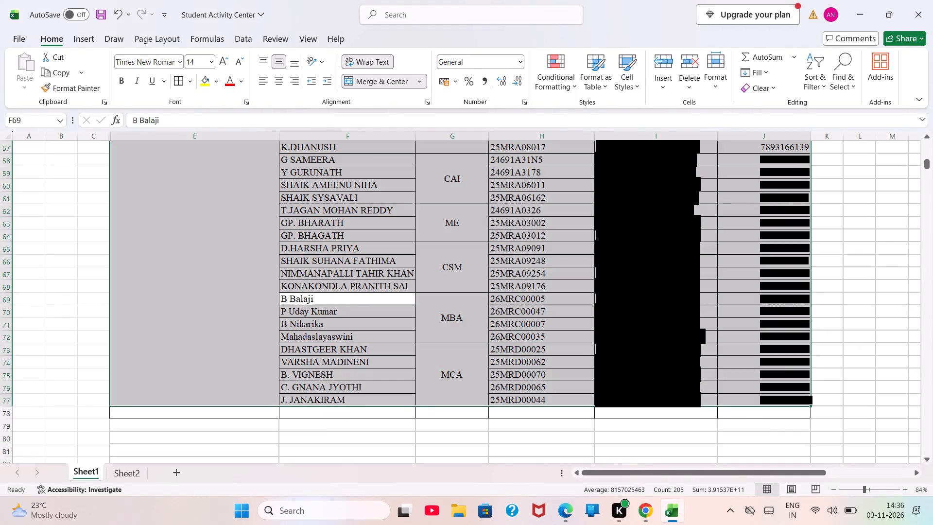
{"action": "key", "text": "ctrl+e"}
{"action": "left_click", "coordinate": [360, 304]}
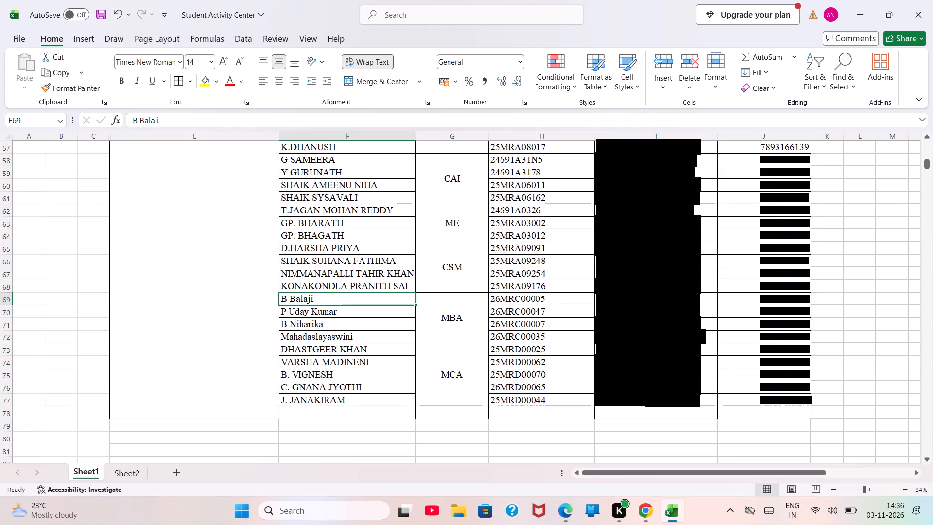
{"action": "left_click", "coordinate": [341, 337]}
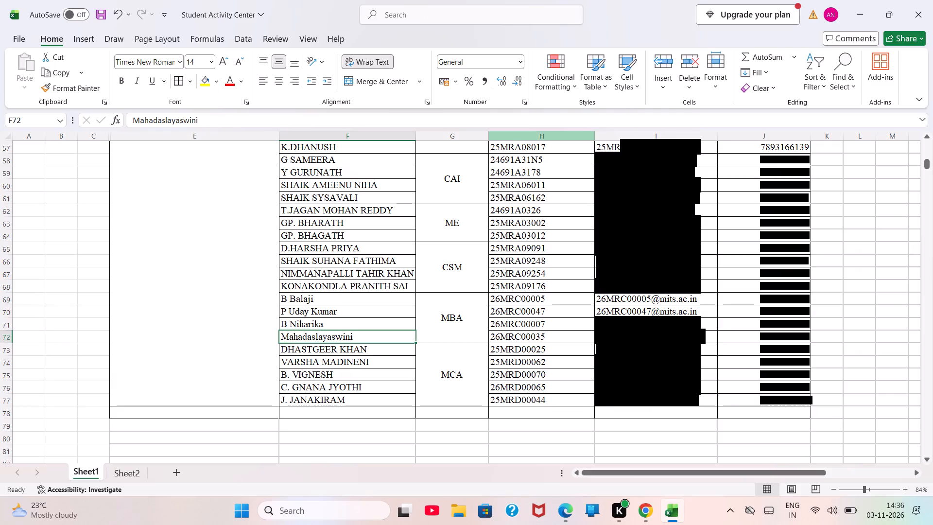
Switch to Chrome and read the suggested alternatives for uppercase text in Excel, down to the custom macro shortcut.
{"action": "left_click", "coordinate": [647, 512]}
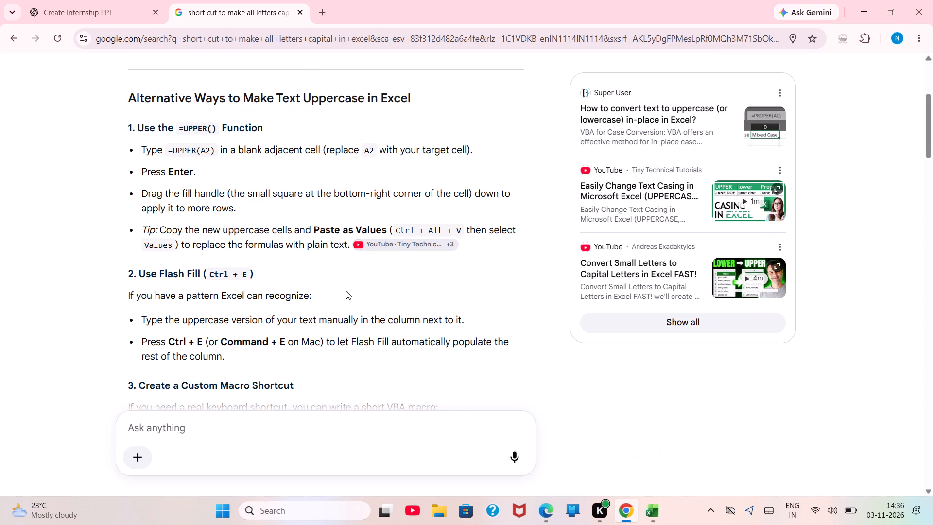
{"action": "scroll", "coordinate": [217, 348], "scroll_direction": "down", "scroll_amount": 1}
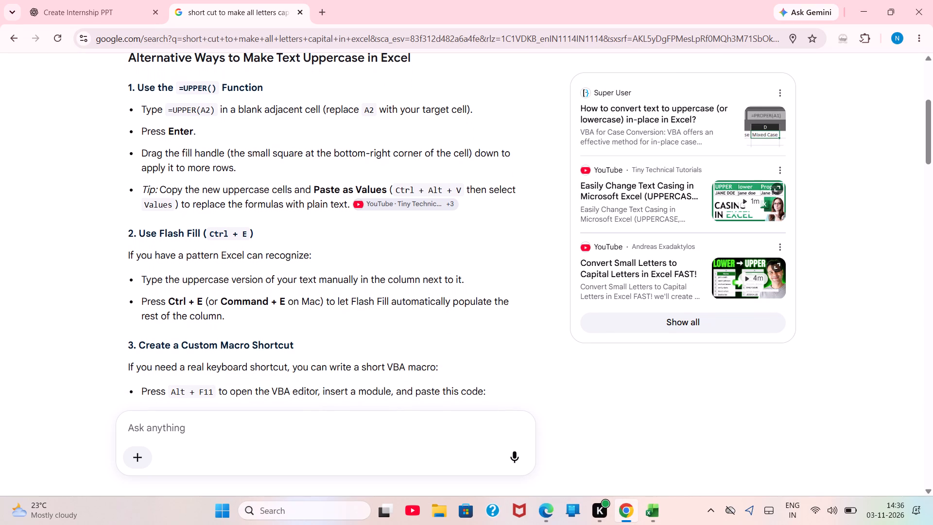
{"action": "scroll", "coordinate": [217, 348], "scroll_direction": "down", "scroll_amount": 1}
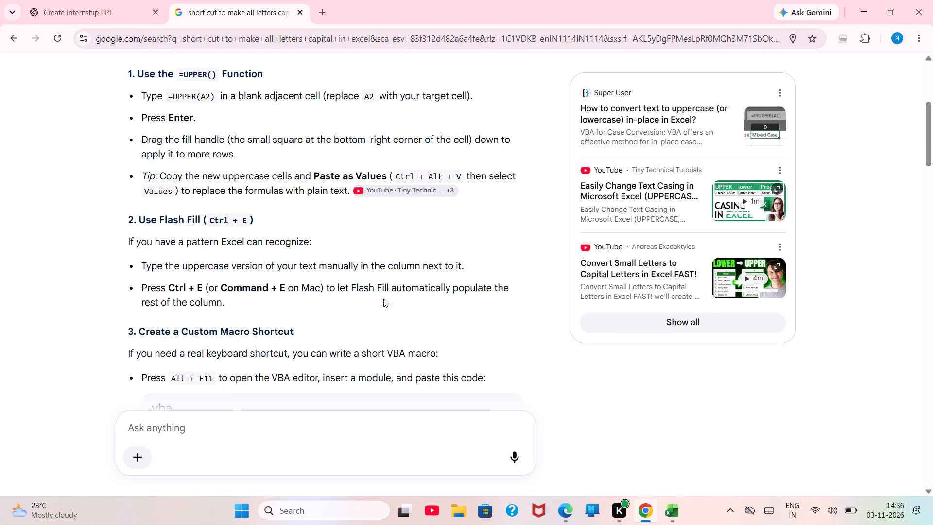
{"action": "scroll", "coordinate": [253, 327], "scroll_direction": "down", "scroll_amount": 3}
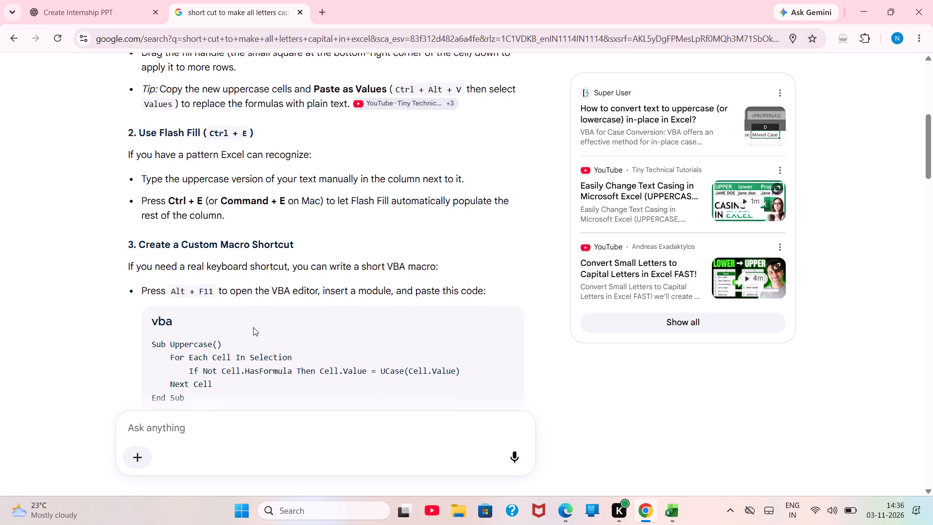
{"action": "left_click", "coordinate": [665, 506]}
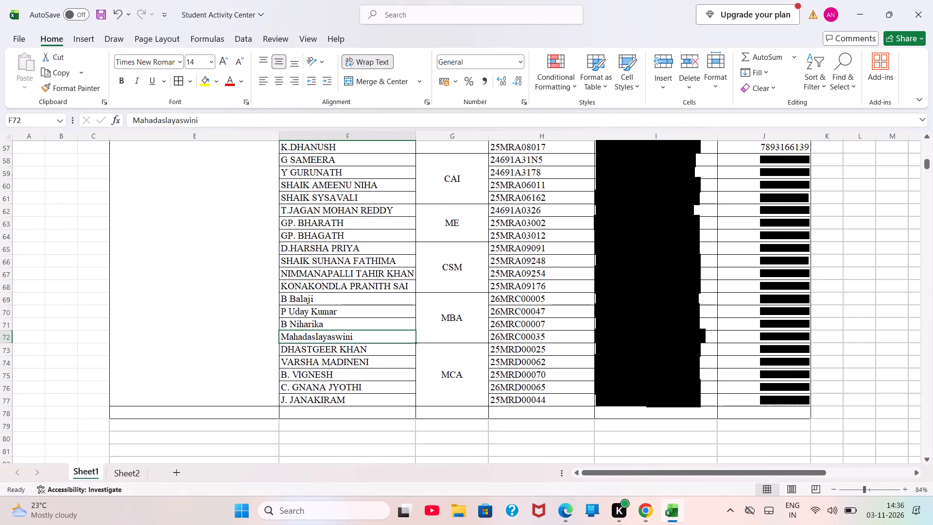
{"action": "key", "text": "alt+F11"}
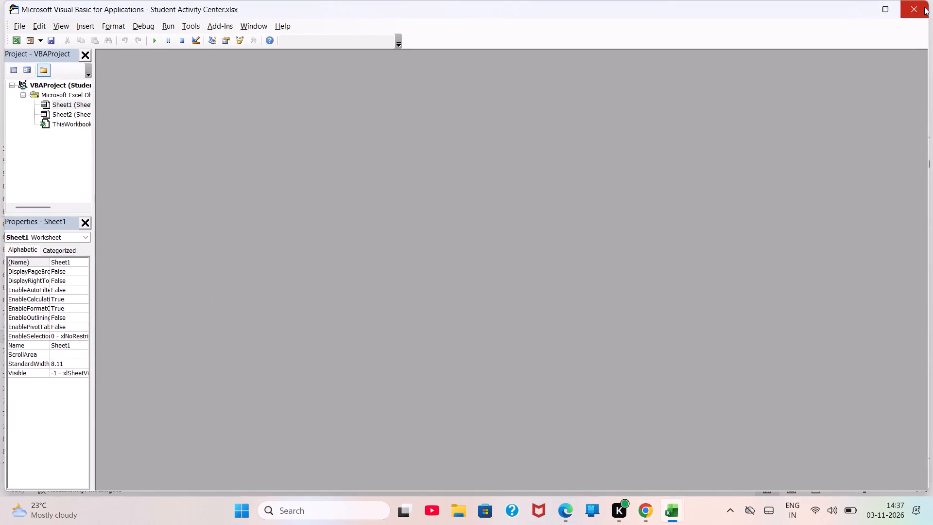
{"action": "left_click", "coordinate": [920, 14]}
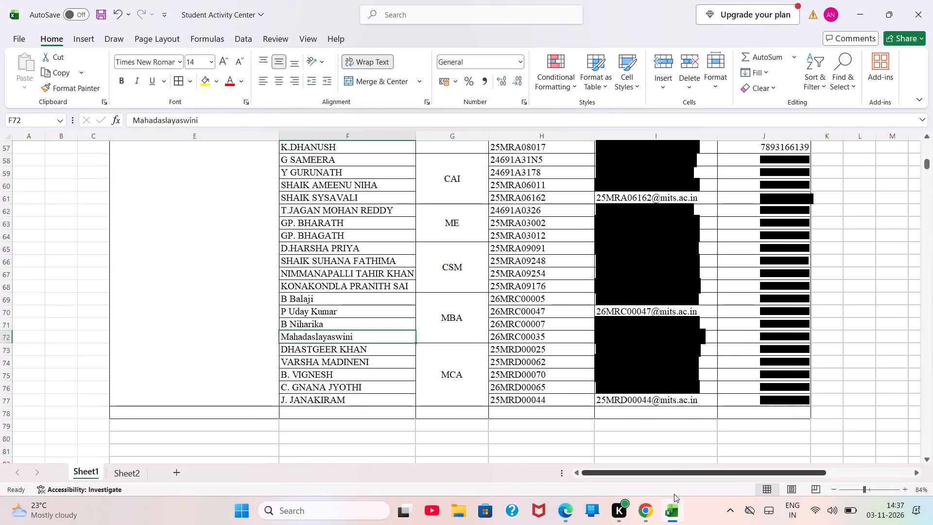
Switch back to Chrome and reread the custom macro shortcut instructions, including the Uppercase VBA code.
{"action": "left_click", "coordinate": [653, 508]}
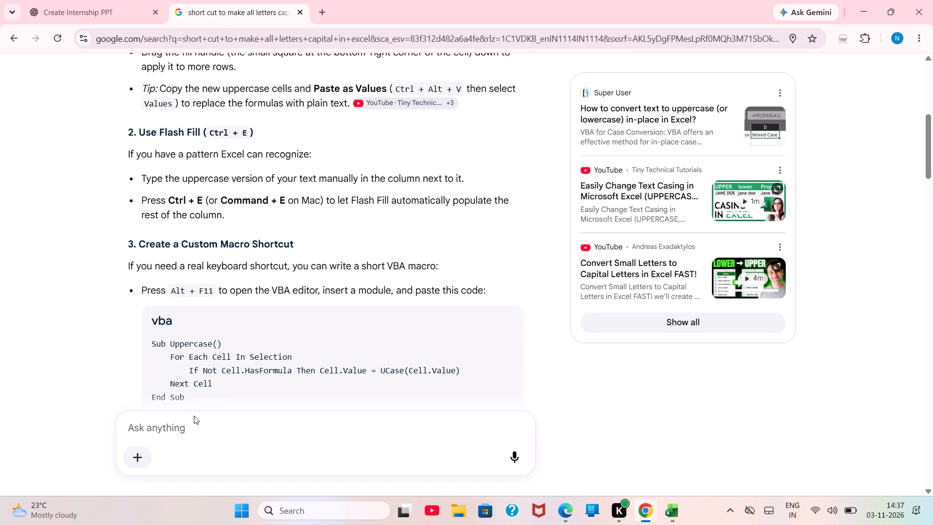
{"action": "scroll", "coordinate": [237, 339], "scroll_direction": "down", "scroll_amount": 5}
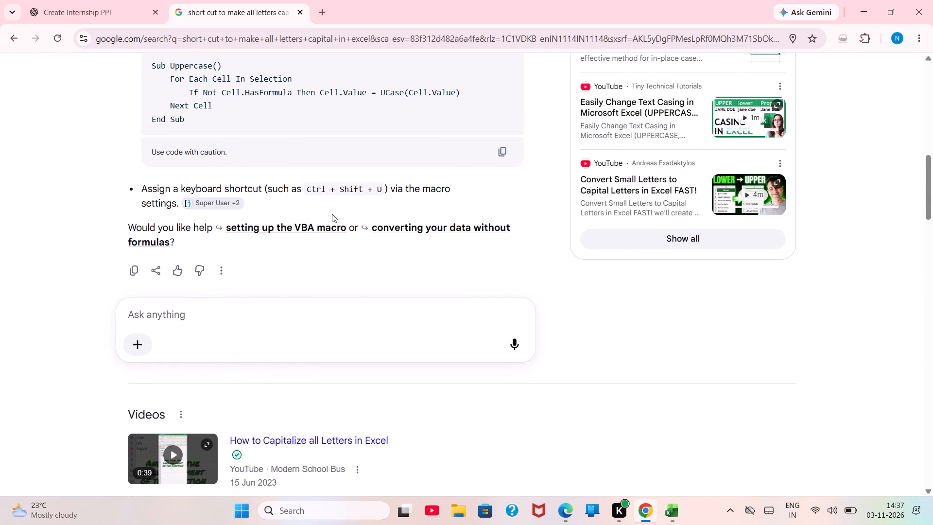
{"action": "scroll", "coordinate": [332, 209], "scroll_direction": "up", "scroll_amount": 6}
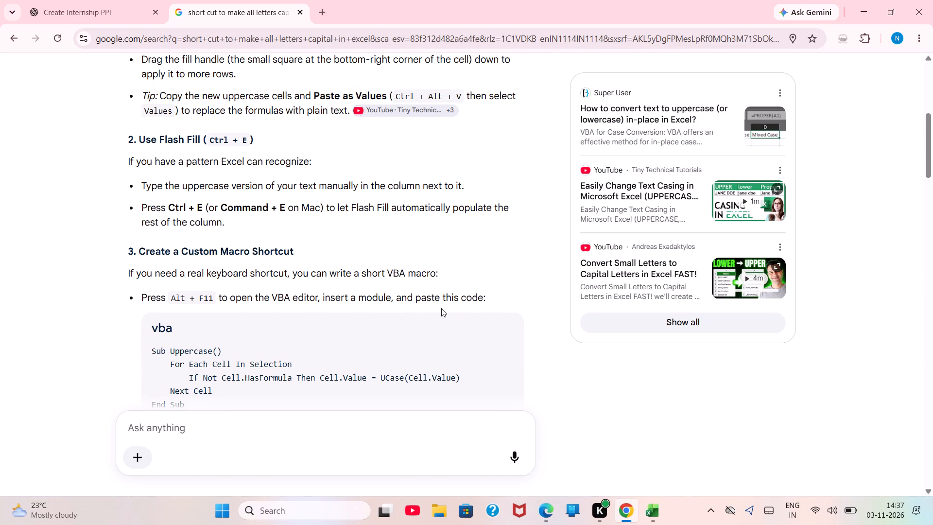
{"action": "scroll", "coordinate": [441, 308], "scroll_direction": "down", "scroll_amount": 2}
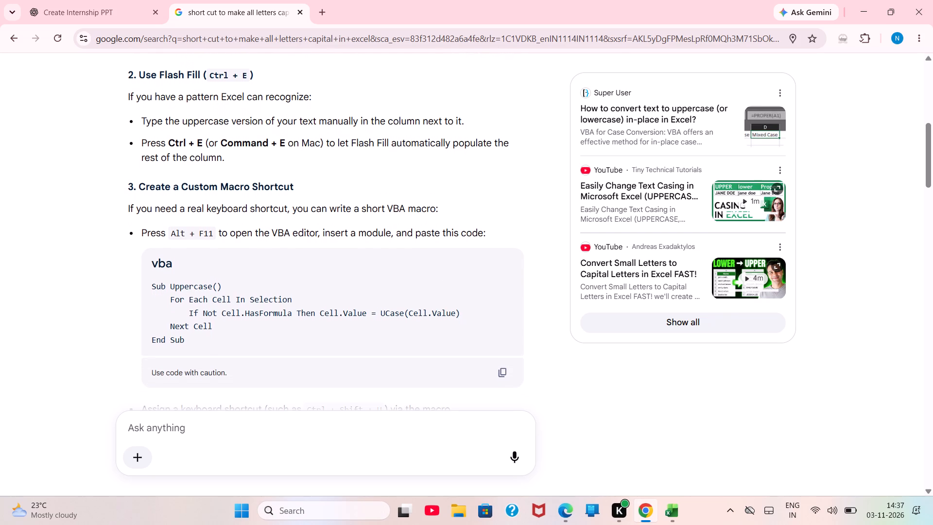
Ask the follow-up question "shortcutt to make all letters capital" and dismiss the Personal Intelligence offer by choosing use without content apps.
{"action": "left_click", "coordinate": [199, 426]}
{"action": "type", "text": "shortcutt"}
{"action": "key", "text": "space"}
{"action": "key", "text": "BackSpace"}
{"action": "key", "text": "space"}
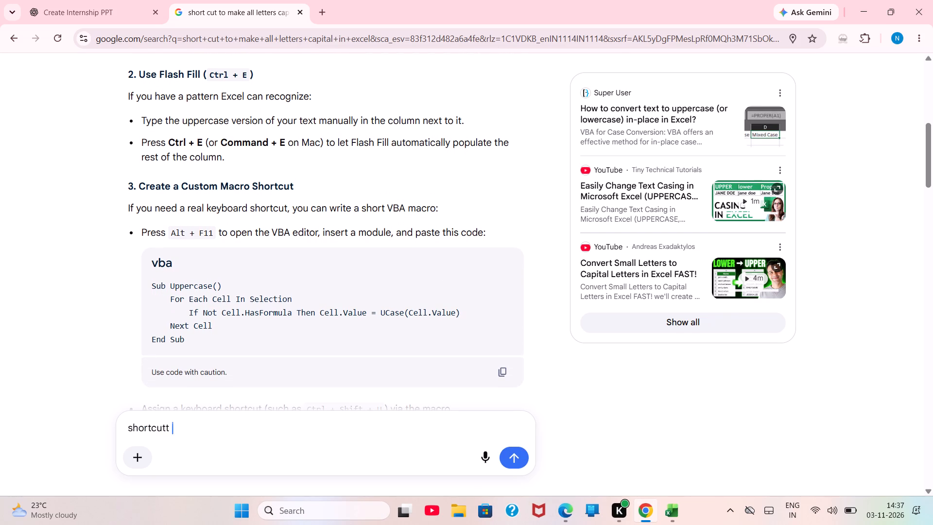
{"action": "type", "text": "to am"}
{"action": "key", "text": "BackSpace"}
{"action": "key", "text": "BackSpace"}
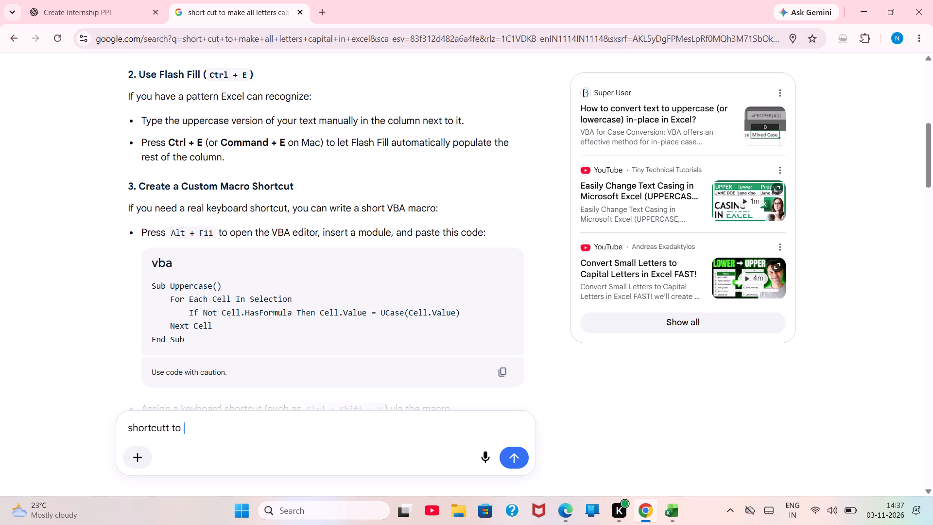
{"action": "type", "text": "make"}
{"action": "key", "text": "space"}
{"action": "key", "text": "l"}
{"action": "key", "text": "BackSpace"}
{"action": "type", "text": "all letter"}
{"action": "key", "text": "space"}
{"action": "key", "text": "BackSpace"}
{"action": "type", "text": "s capital"}
{"action": "key", "text": "Return"}
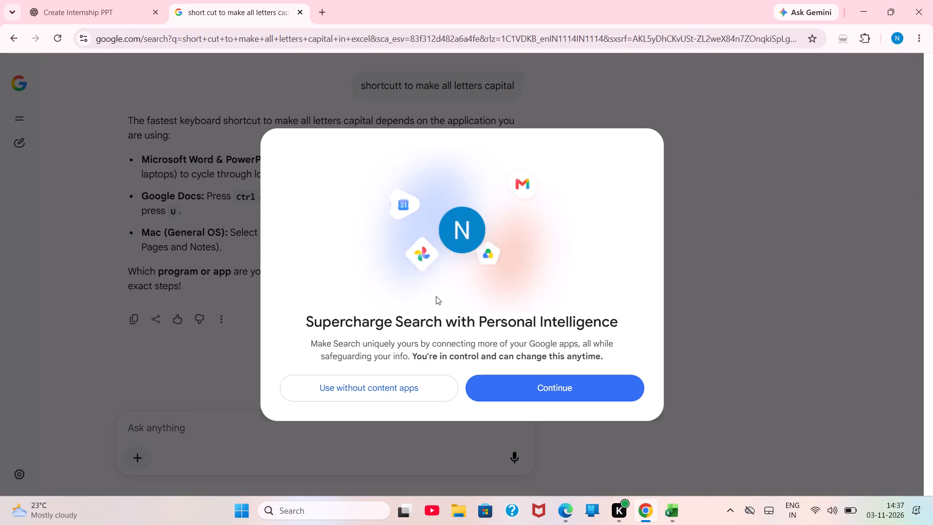
{"action": "left_click", "coordinate": [369, 388]}
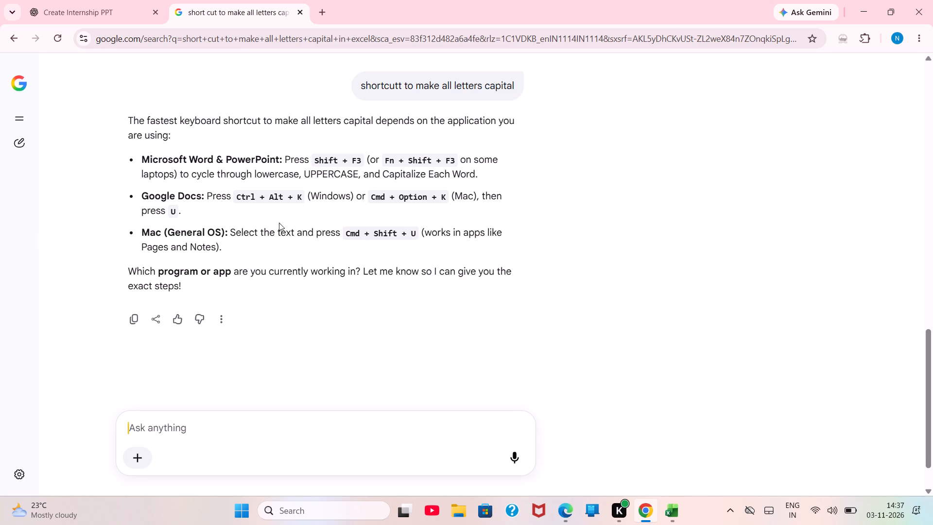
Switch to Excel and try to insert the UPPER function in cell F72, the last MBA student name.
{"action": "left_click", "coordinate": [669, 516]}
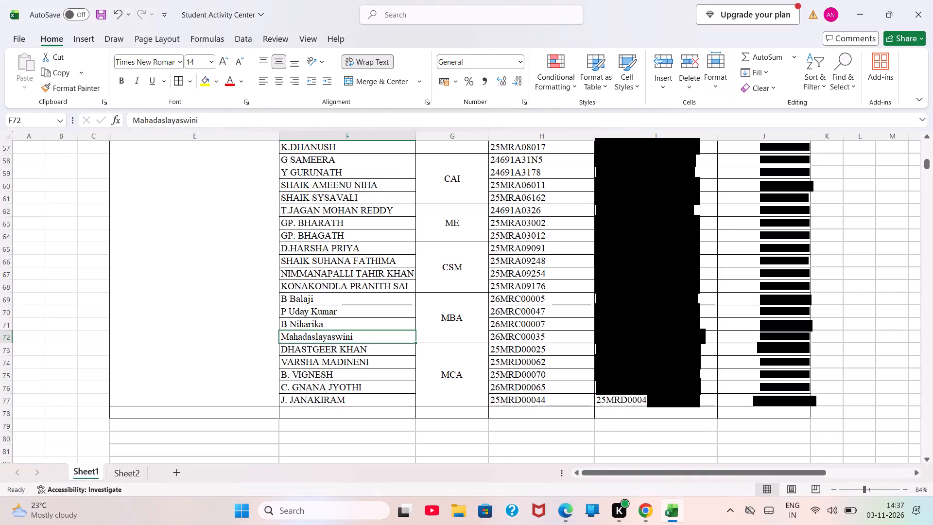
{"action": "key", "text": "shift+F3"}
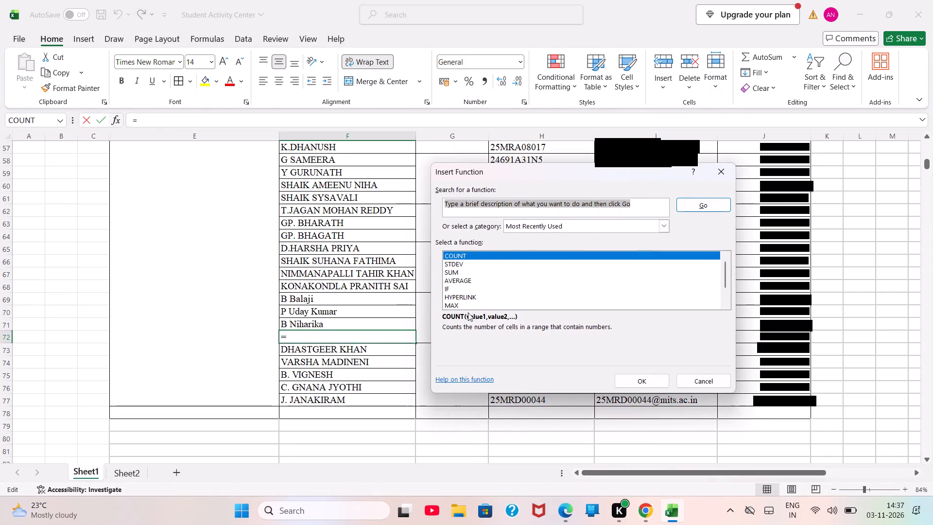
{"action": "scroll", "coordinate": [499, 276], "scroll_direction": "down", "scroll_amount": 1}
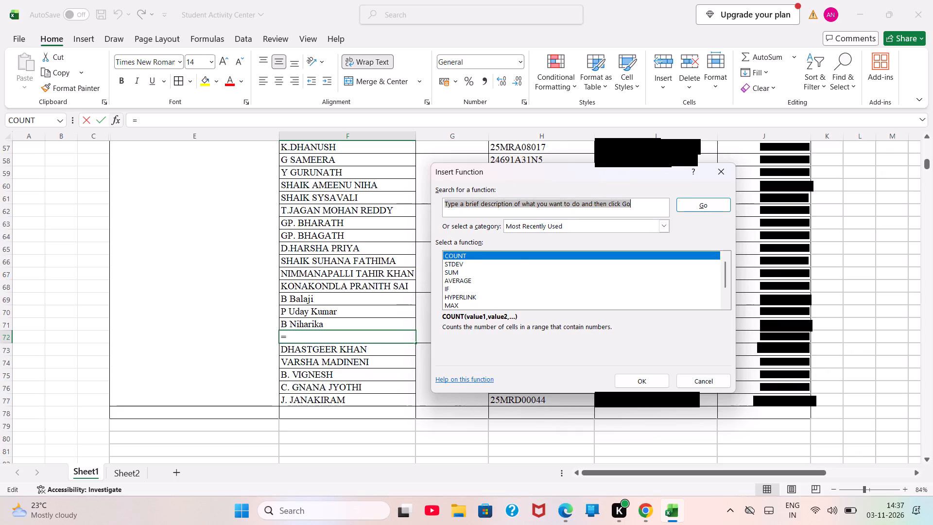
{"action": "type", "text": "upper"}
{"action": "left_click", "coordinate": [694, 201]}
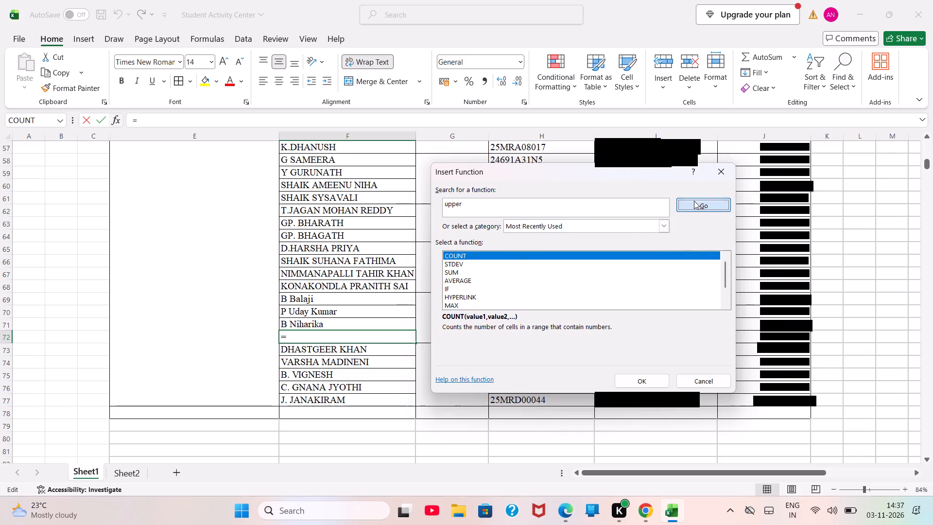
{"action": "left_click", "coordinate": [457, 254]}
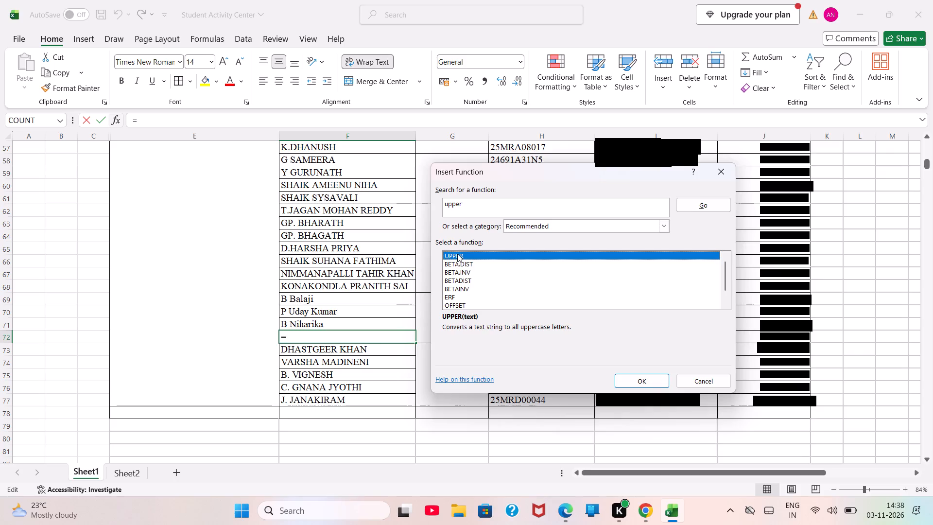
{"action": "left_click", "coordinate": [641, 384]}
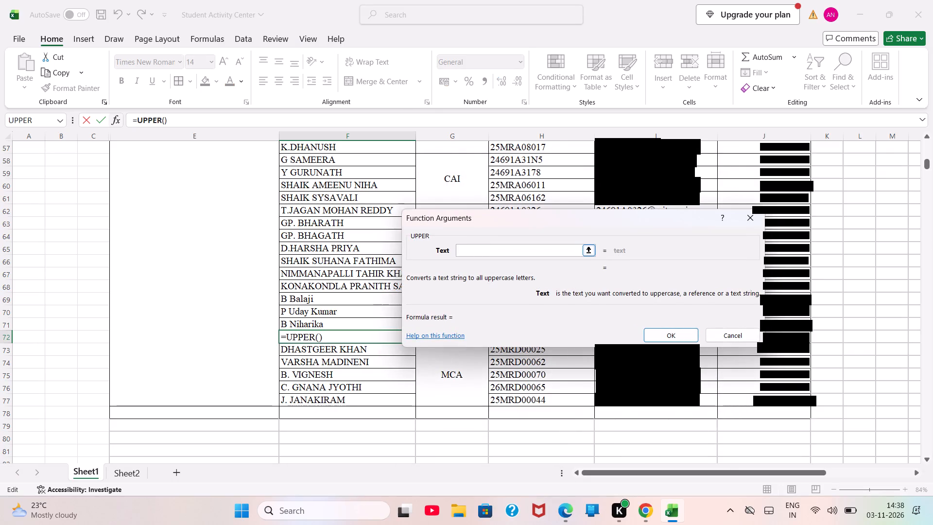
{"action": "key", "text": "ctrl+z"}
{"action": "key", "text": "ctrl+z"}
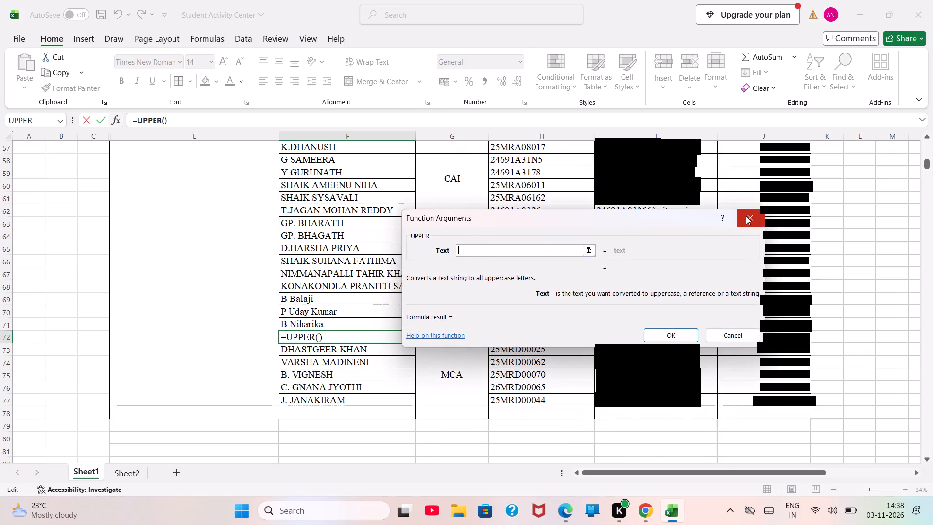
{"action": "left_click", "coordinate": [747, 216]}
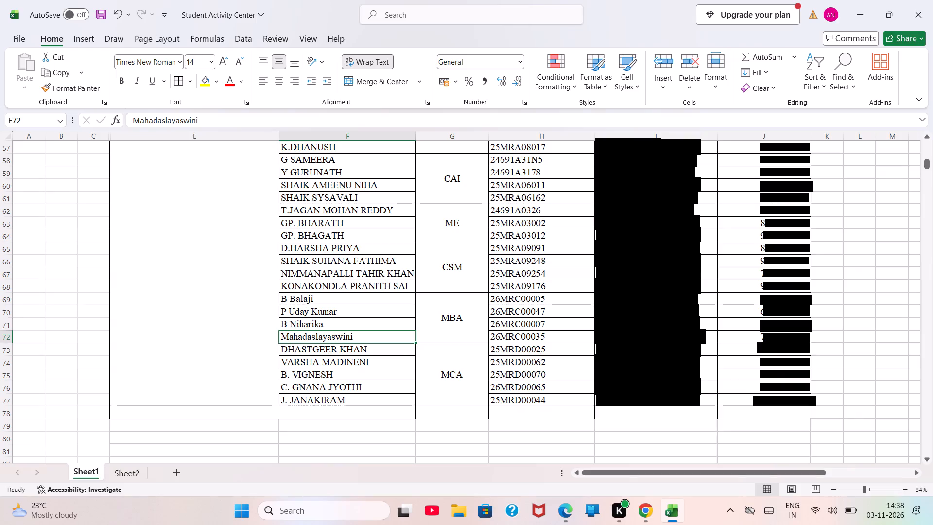
Look through the student list from the MBA names up to the title and back to the last rows.
{"action": "left_click", "coordinate": [346, 334]}
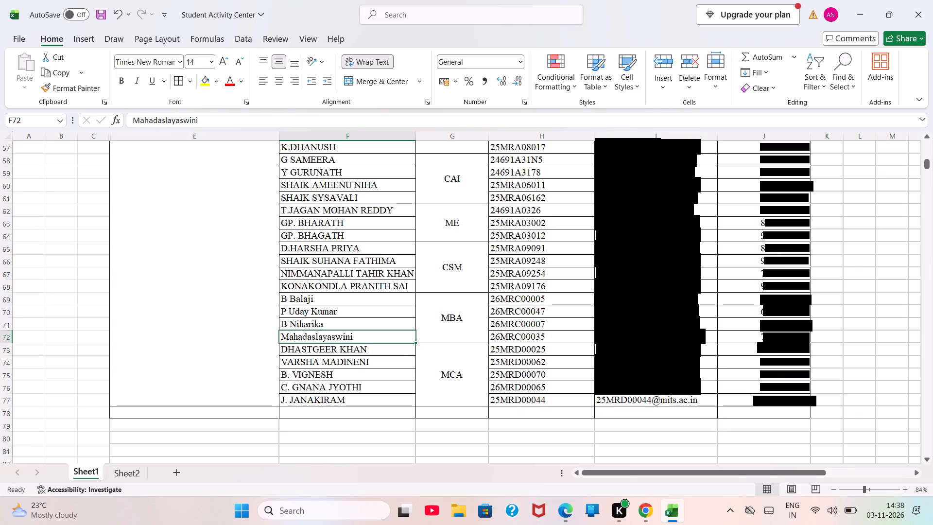
{"action": "left_click", "coordinate": [361, 337]}
{"action": "scroll", "coordinate": [466, 278], "scroll_direction": "up", "scroll_amount": 3}
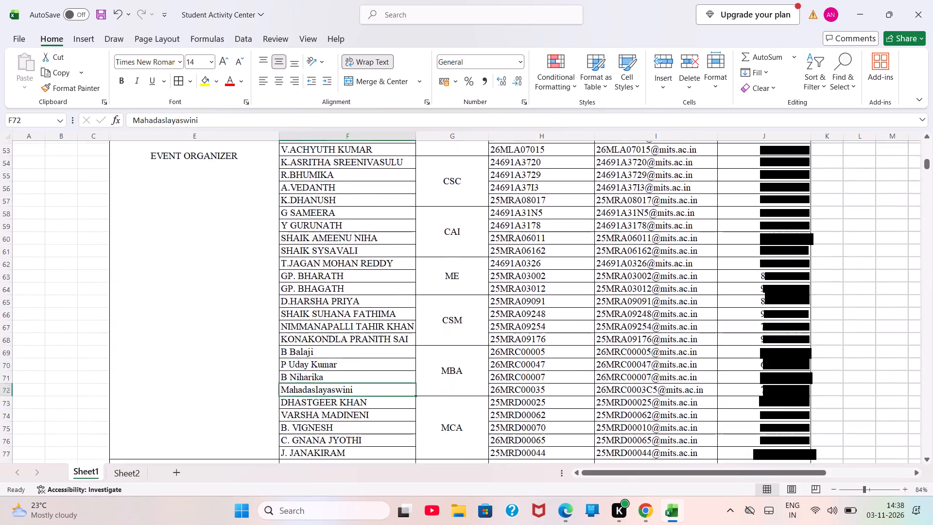
{"action": "scroll", "coordinate": [466, 278], "scroll_direction": "up", "scroll_amount": 15}
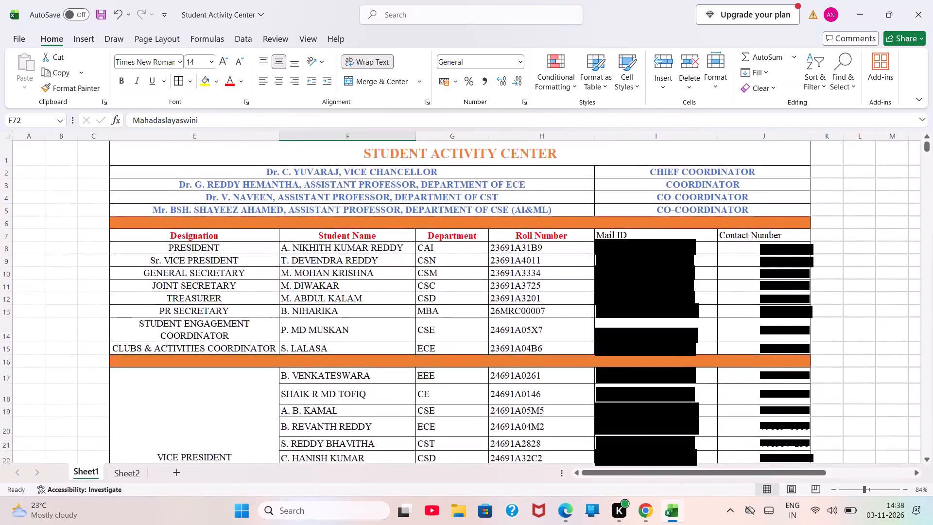
{"action": "scroll", "coordinate": [466, 278], "scroll_direction": "down", "scroll_amount": 10}
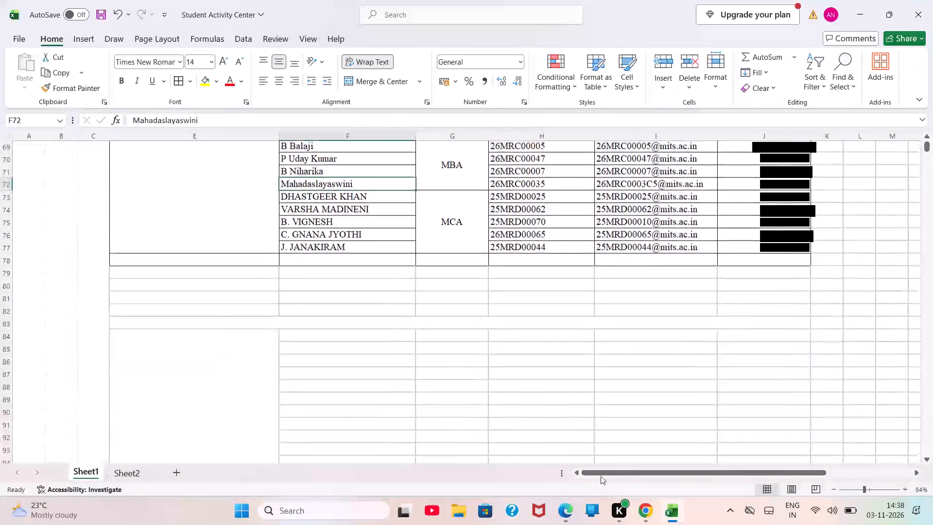
Switch to Chrome, ask the follow-up question "capitalize overall documnent" and read the suggested methods.
{"action": "left_click", "coordinate": [642, 501]}
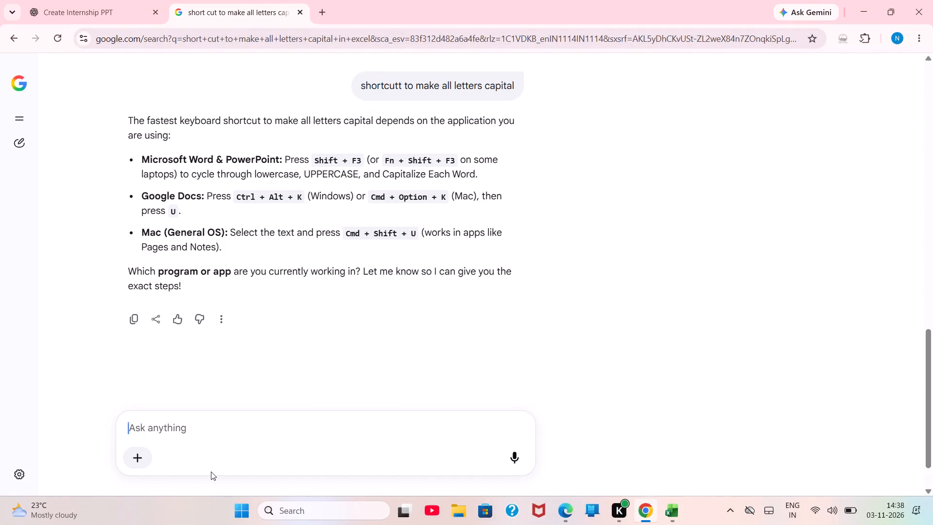
{"action": "type", "text": "capa"}
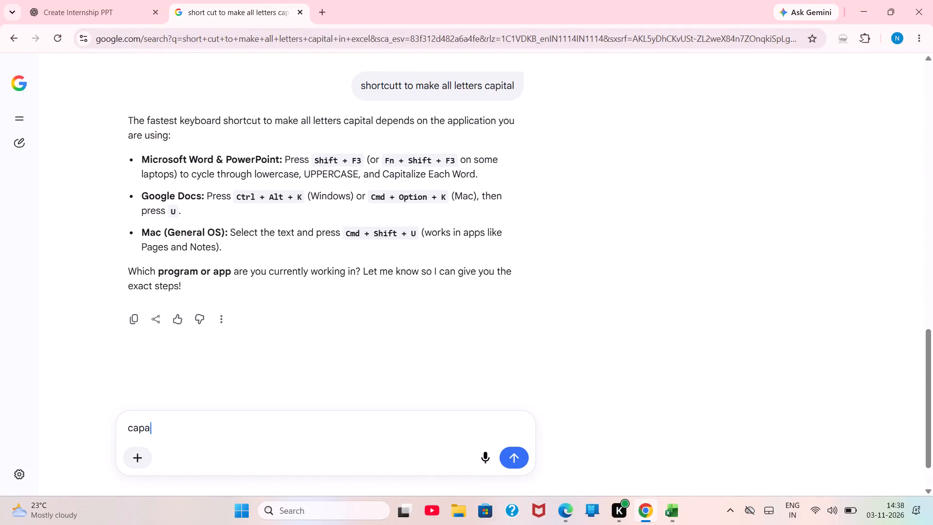
{"action": "key", "text": "BackSpace"}
{"action": "key", "text": "t"}
{"action": "key", "text": "BackSpace"}
{"action": "type", "text": "italize all documne"}
{"action": "key", "text": "BackSpace"}
{"action": "key", "text": "BackSpace"}
{"action": "key", "text": "BackSpace"}
{"action": "key", "text": "BackSpace"}
{"action": "key", "text": "BackSpace"}
{"action": "key", "text": "BackSpace"}
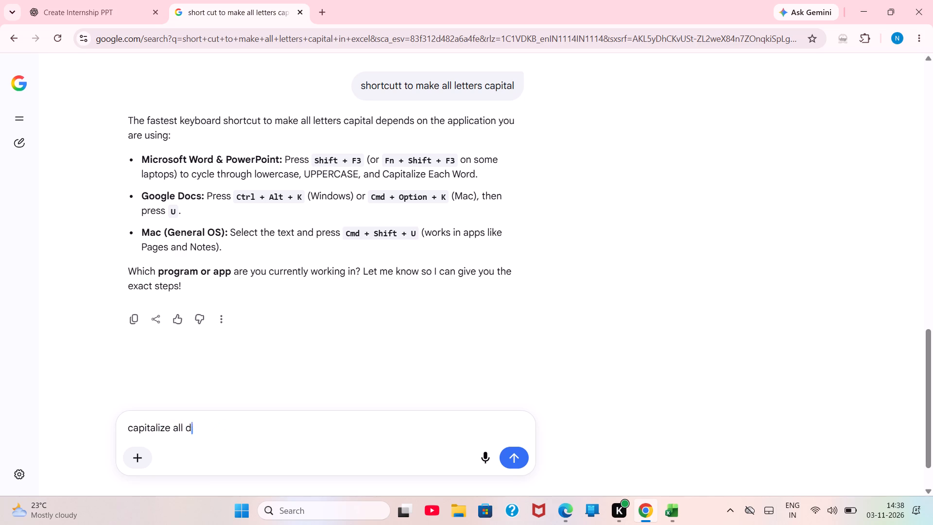
{"action": "key", "text": "BackSpace"}
{"action": "key", "text": "BackSpace"}
{"action": "key", "text": "BackSpace"}
{"action": "key", "text": "BackSpace"}
{"action": "key", "text": "BackSpace"}
{"action": "type", "text": "overall documnent"}
{"action": "key", "text": "Return"}
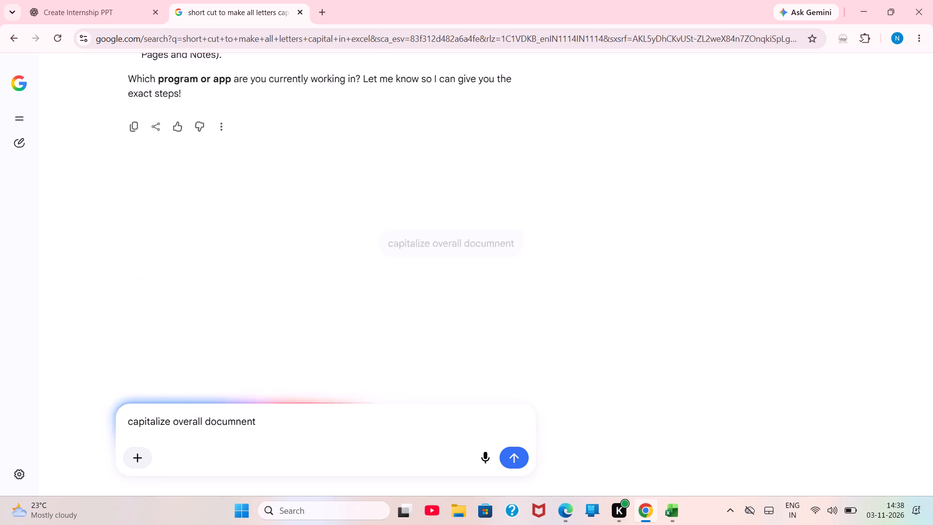
{"action": "left_click_drag", "start_coordinate": [187, 448], "coordinate": [342, 195]}
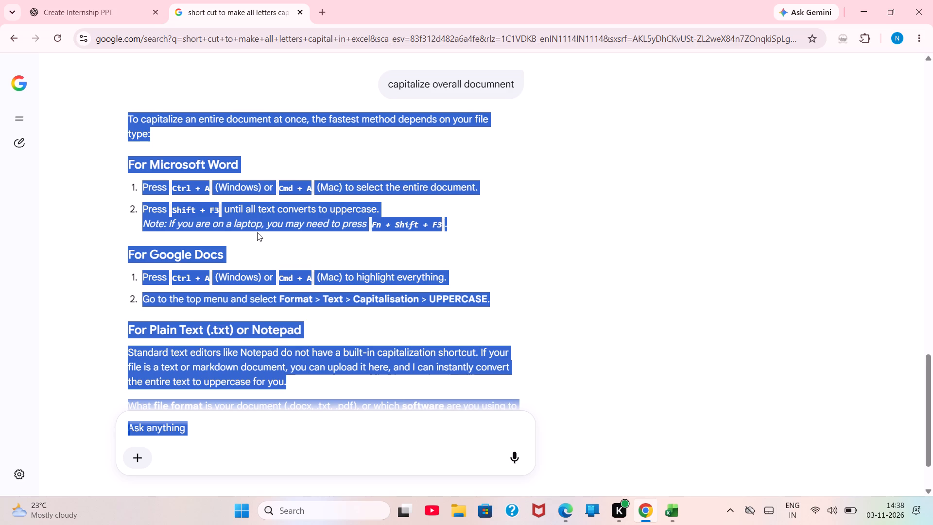
{"action": "left_click", "coordinate": [257, 232]}
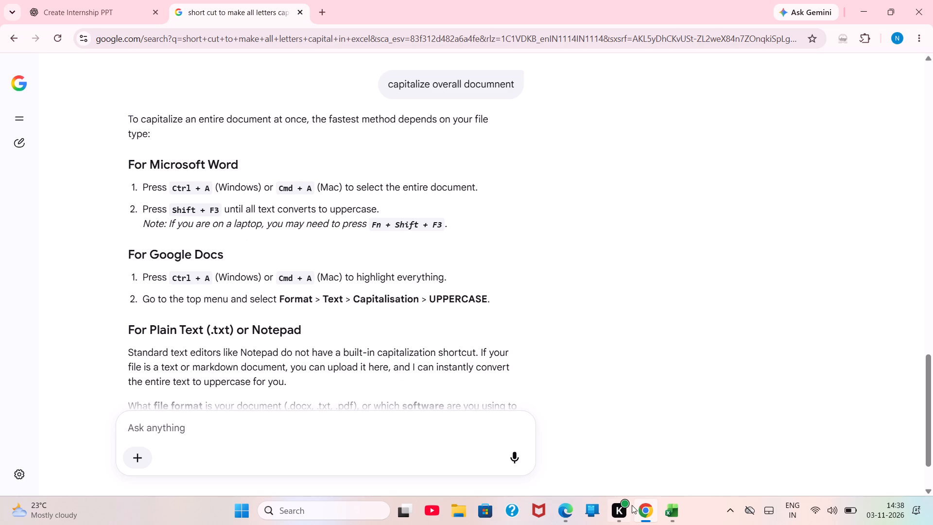
Switch back to the Student Activity Center workbook in Excel.
{"action": "left_click", "coordinate": [668, 513]}
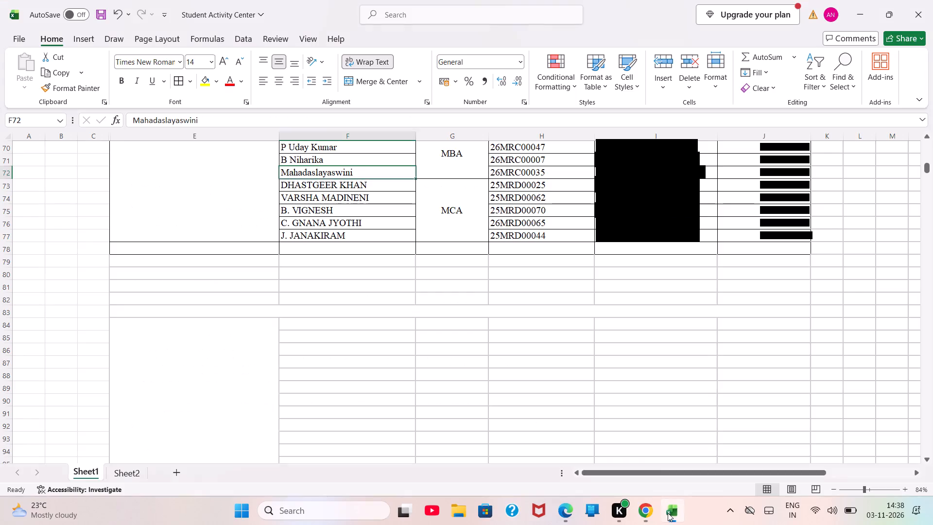
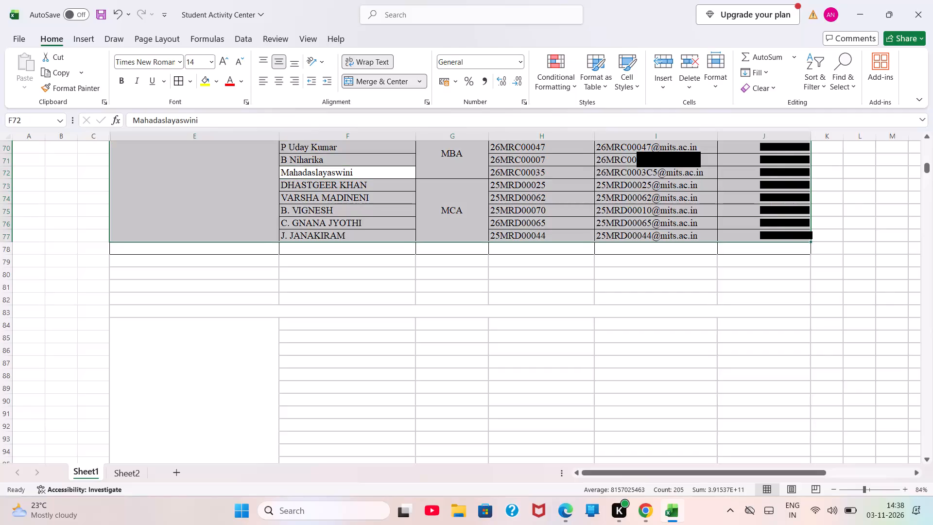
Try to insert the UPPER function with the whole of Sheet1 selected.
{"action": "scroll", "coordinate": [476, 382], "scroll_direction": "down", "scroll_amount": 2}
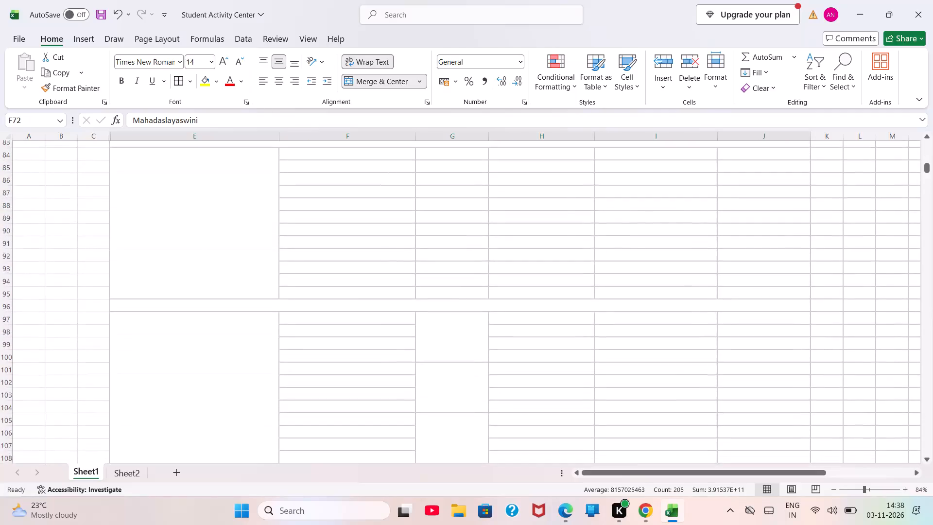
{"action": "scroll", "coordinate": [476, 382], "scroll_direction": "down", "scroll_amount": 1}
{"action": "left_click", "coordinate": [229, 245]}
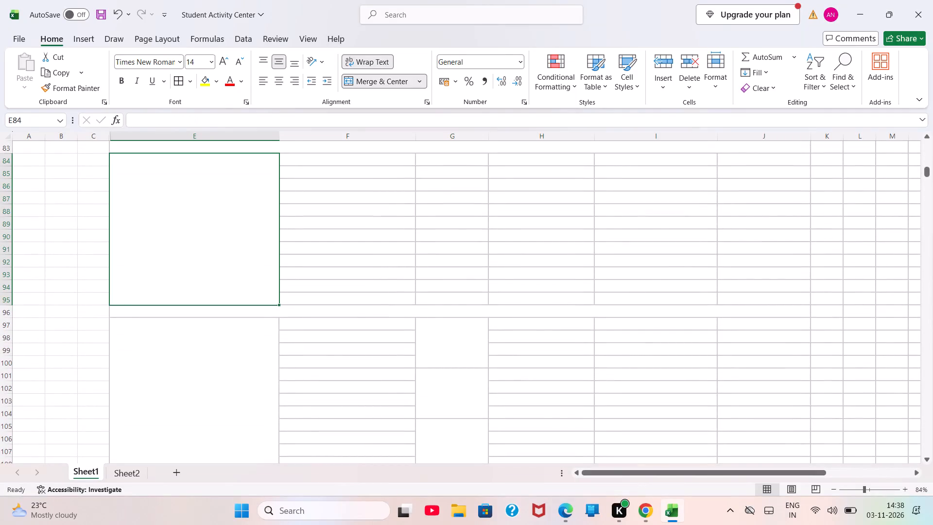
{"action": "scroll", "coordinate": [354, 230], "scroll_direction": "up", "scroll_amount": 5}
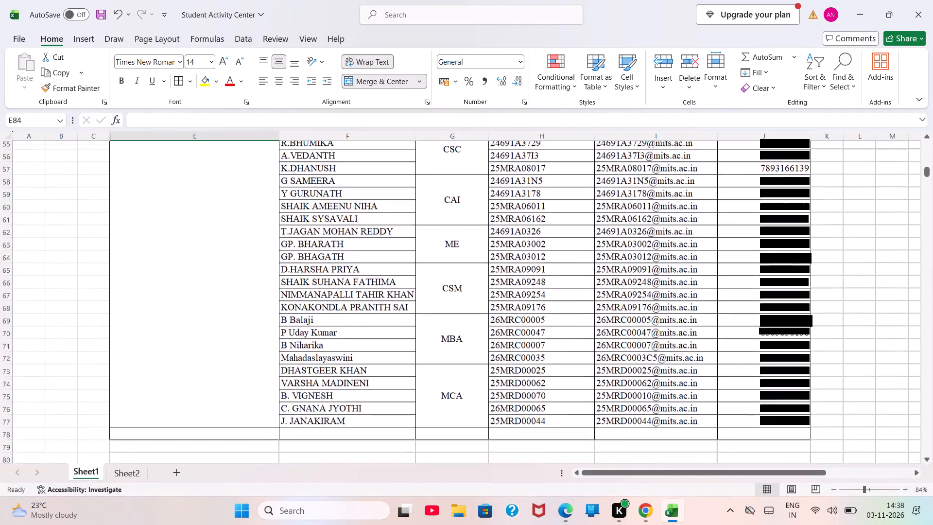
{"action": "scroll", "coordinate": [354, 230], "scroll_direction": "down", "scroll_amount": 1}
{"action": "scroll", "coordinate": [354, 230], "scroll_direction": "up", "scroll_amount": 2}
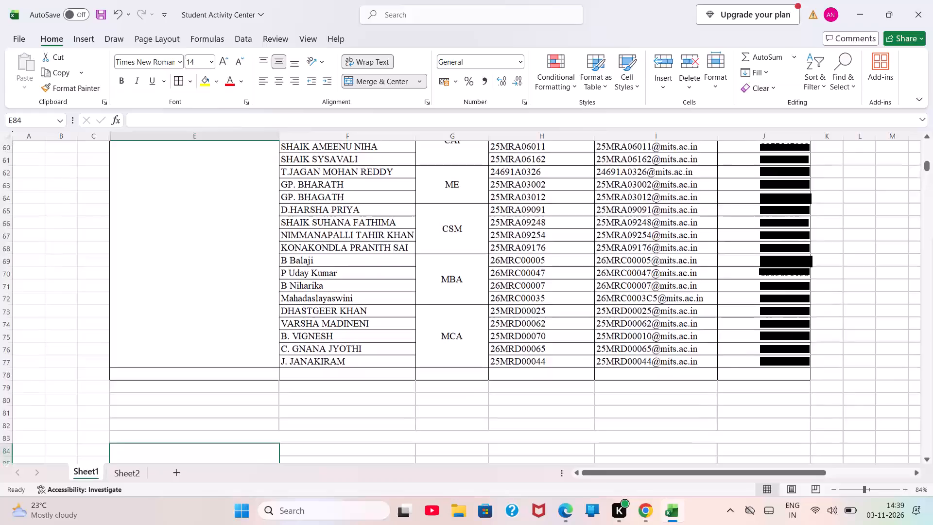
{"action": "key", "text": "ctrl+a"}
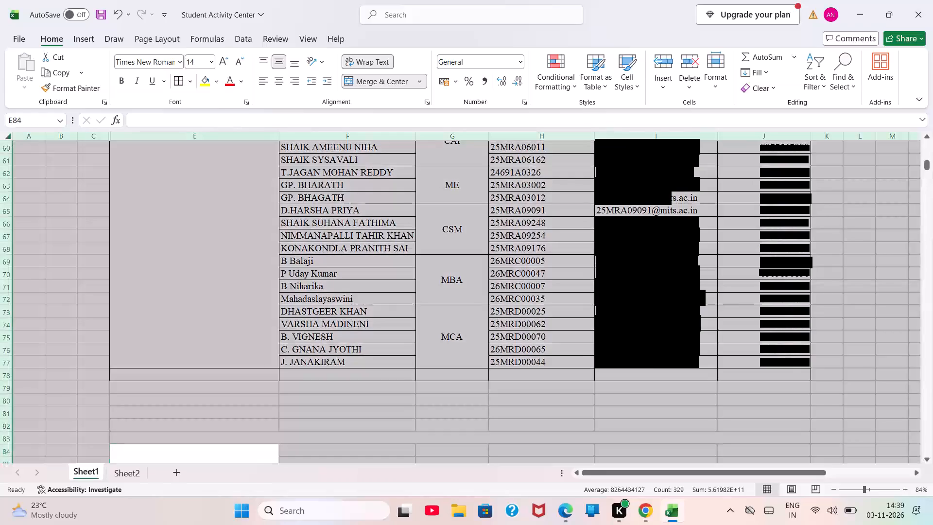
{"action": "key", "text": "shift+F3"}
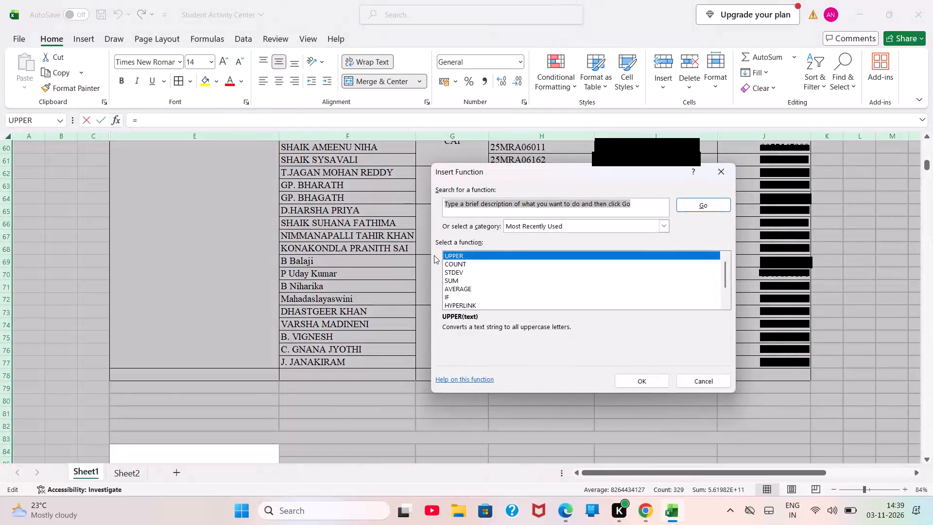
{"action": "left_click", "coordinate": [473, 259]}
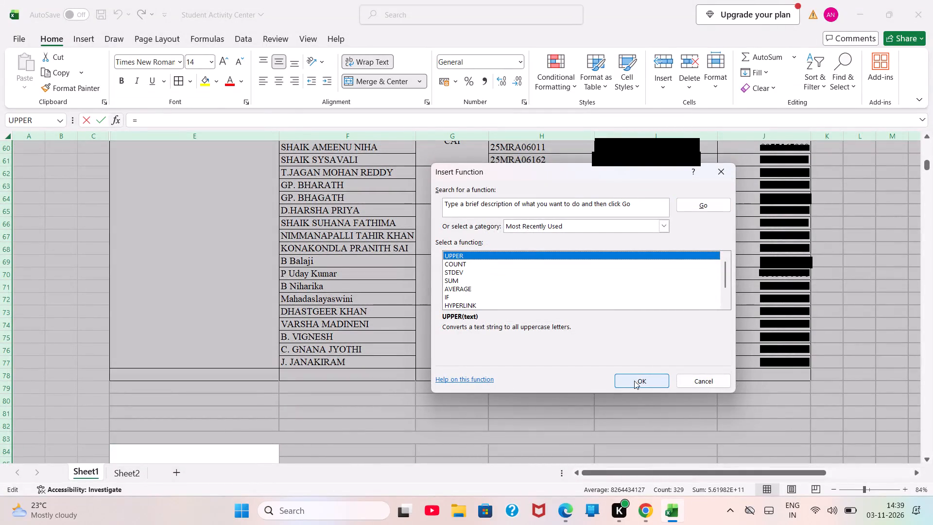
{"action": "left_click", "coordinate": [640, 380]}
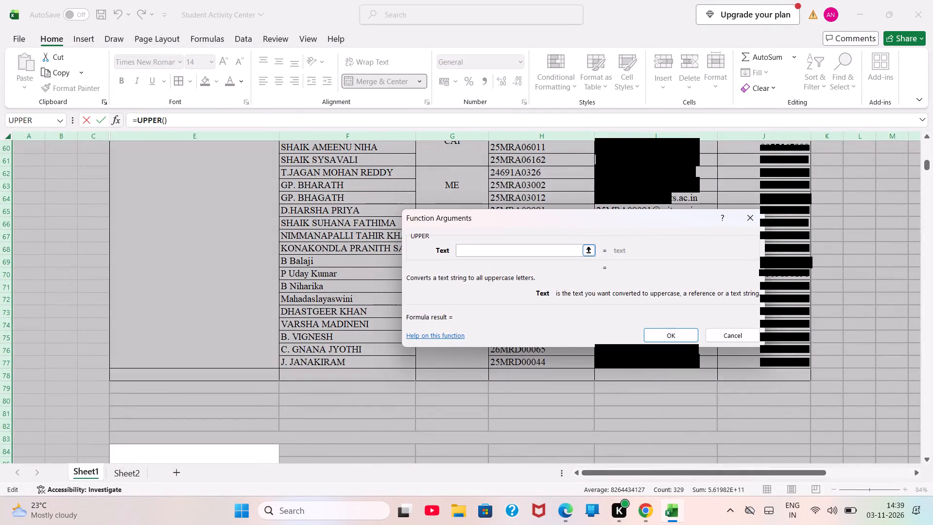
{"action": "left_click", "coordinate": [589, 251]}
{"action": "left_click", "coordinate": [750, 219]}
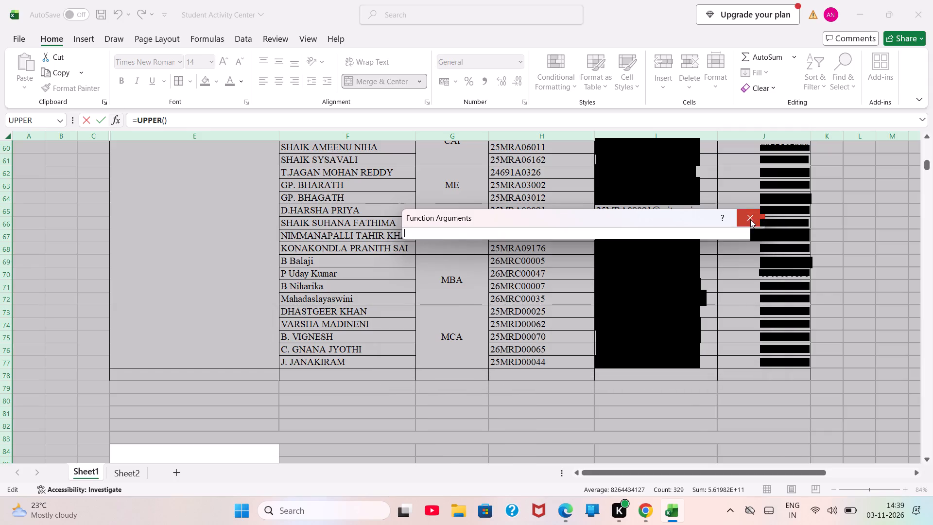
Switch to Chrome to reread the methods for capitalising a whole document, and return to the Excel workbook.
{"action": "left_click", "coordinate": [648, 506]}
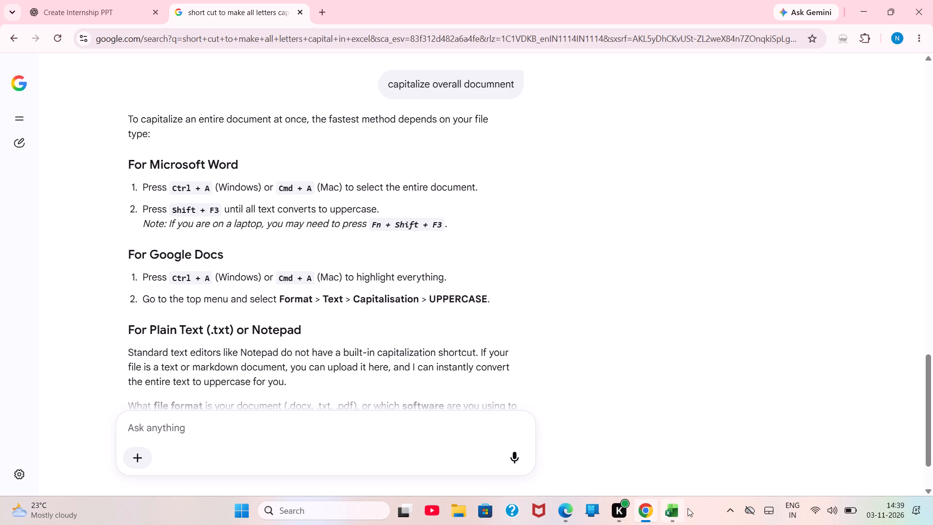
{"action": "left_click", "coordinate": [667, 516]}
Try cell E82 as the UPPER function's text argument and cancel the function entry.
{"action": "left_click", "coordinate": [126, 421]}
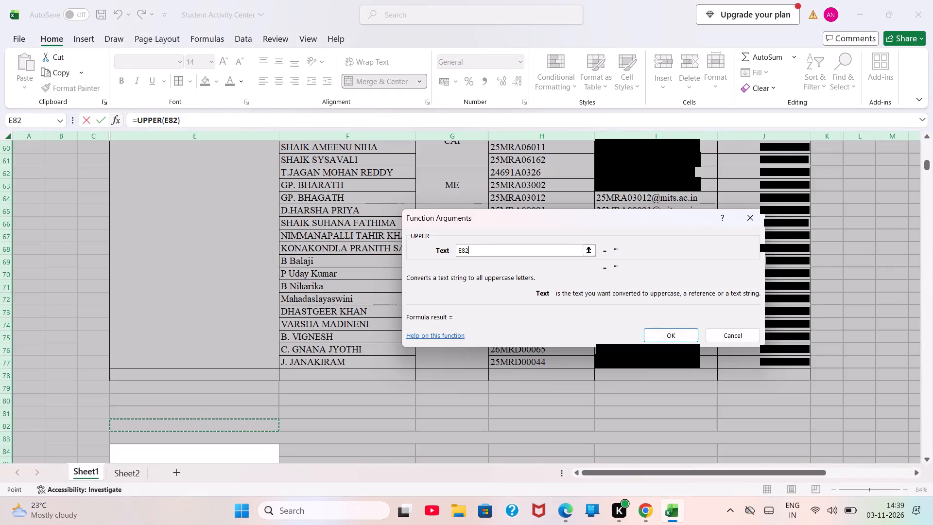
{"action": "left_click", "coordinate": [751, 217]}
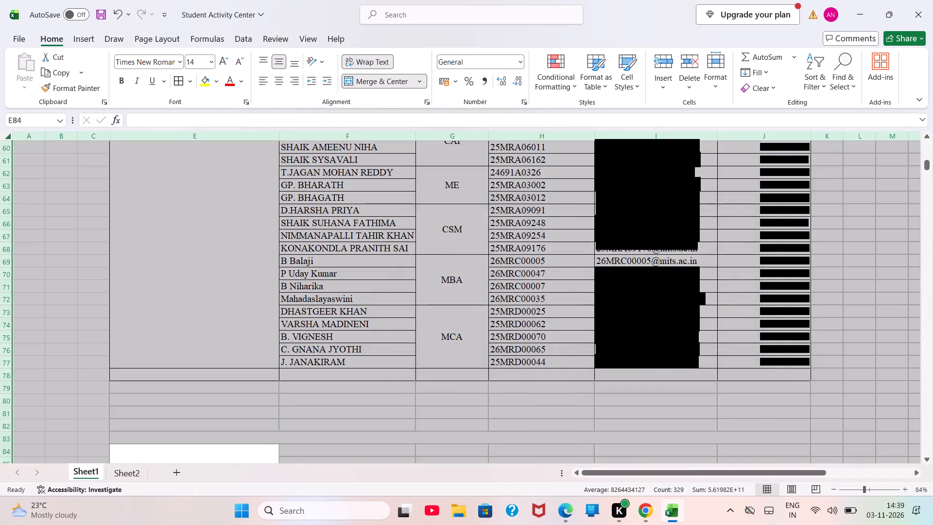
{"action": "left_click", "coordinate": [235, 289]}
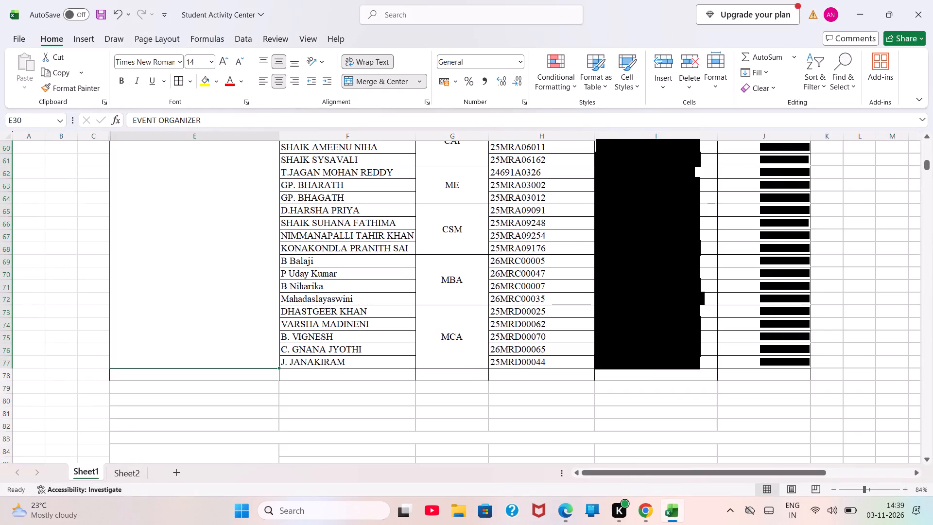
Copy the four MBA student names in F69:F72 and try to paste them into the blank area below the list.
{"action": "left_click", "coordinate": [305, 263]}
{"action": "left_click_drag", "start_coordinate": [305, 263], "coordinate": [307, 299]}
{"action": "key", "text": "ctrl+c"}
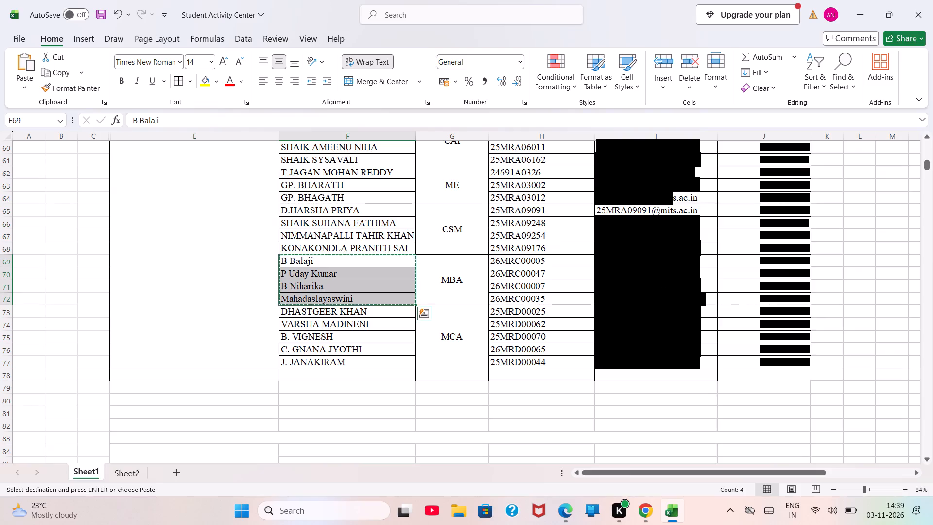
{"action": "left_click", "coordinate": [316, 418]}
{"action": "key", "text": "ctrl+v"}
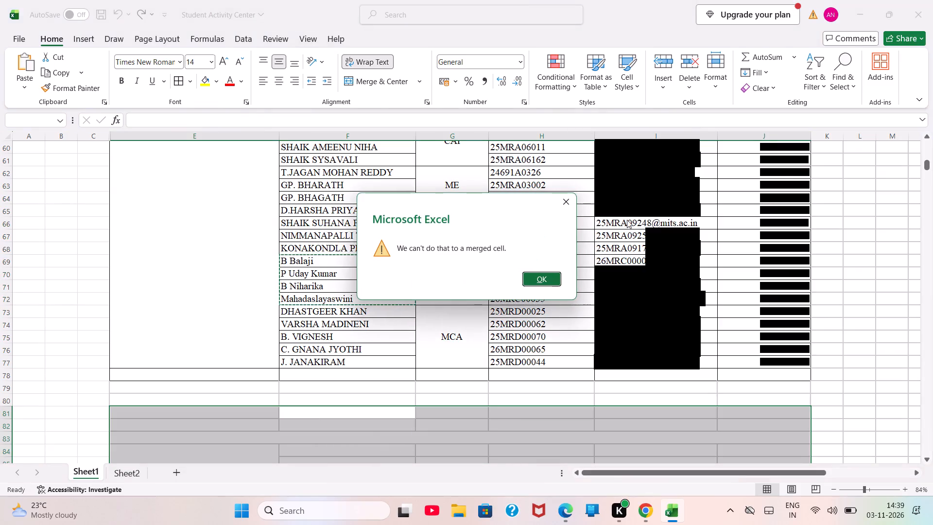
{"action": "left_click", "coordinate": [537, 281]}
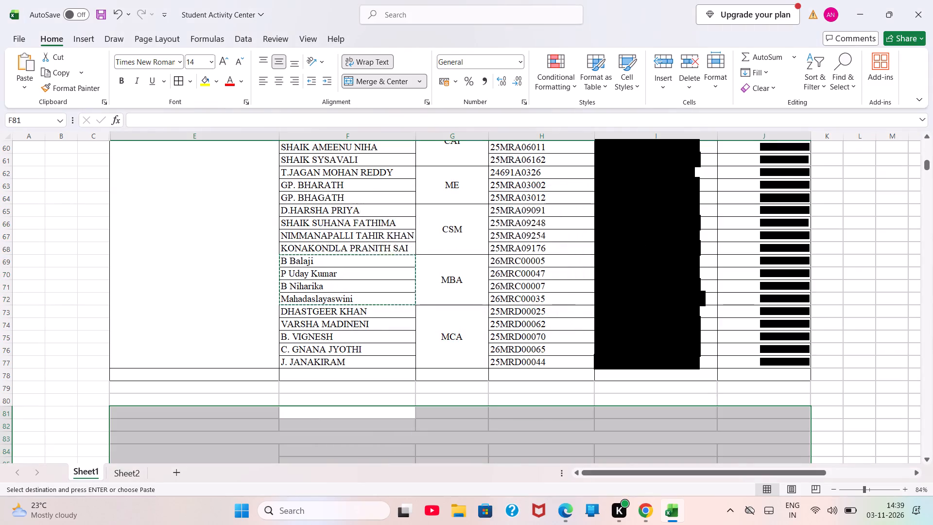
Undo the most recent edits, back through the contact number and mail ID cells of row 15.
{"action": "key", "text": "ctrl+z"}
{"action": "key", "text": "ctrl+z"}
{"action": "key", "text": "ctrl+z"}
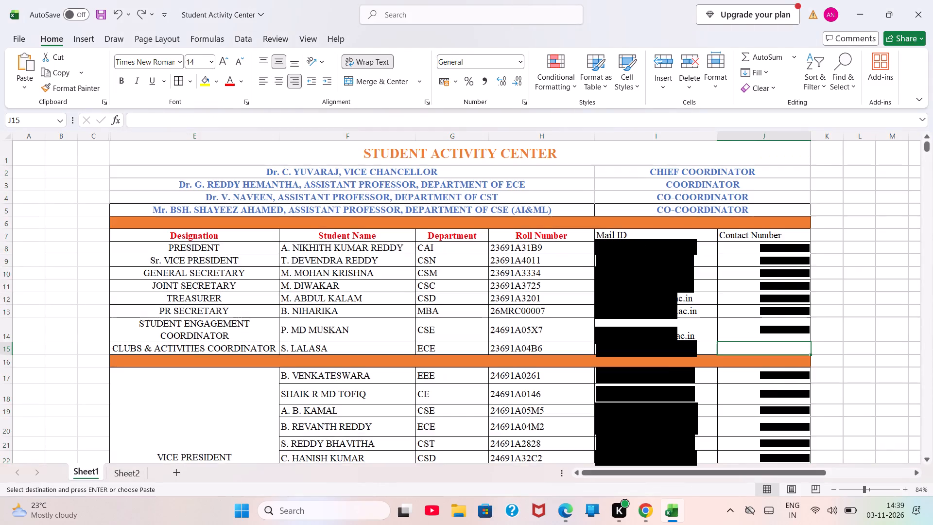
{"action": "scroll", "coordinate": [431, 383], "scroll_direction": "down", "scroll_amount": 11}
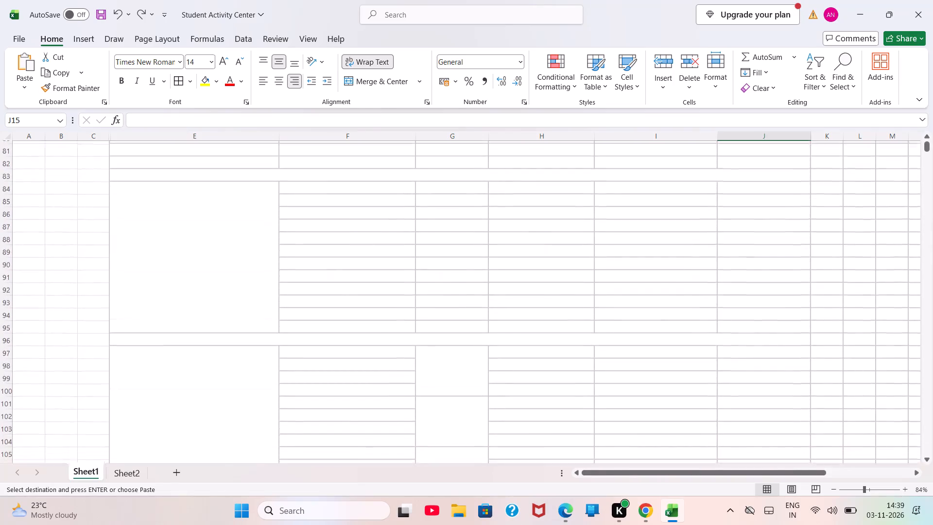
{"action": "left_click", "coordinate": [431, 383], "text": "ctrl"}
{"action": "key", "text": "ctrl+z"}
{"action": "key", "text": "ctrl+z"}
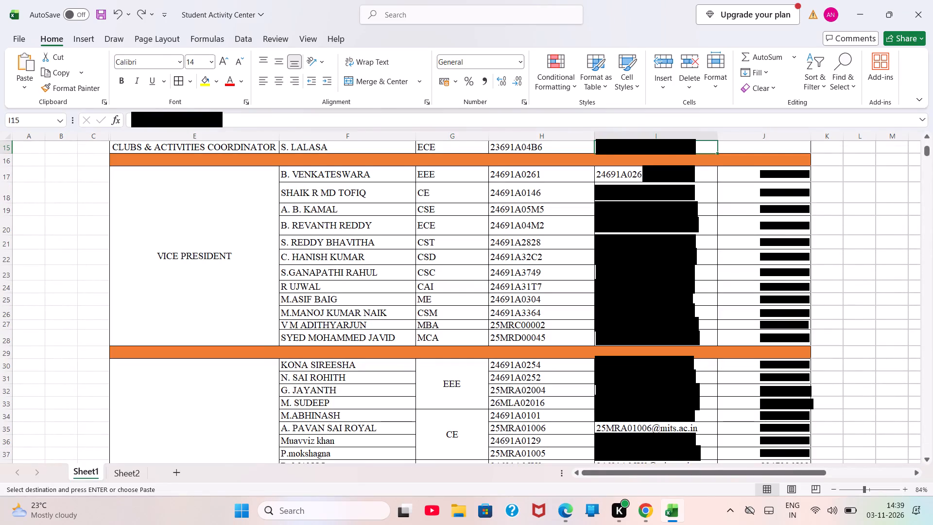
Look over the list and the blank rows below it, and inspect the Contact Number cells around rows 14 and 15.
{"action": "scroll", "coordinate": [759, 182], "scroll_direction": "down", "scroll_amount": 5}
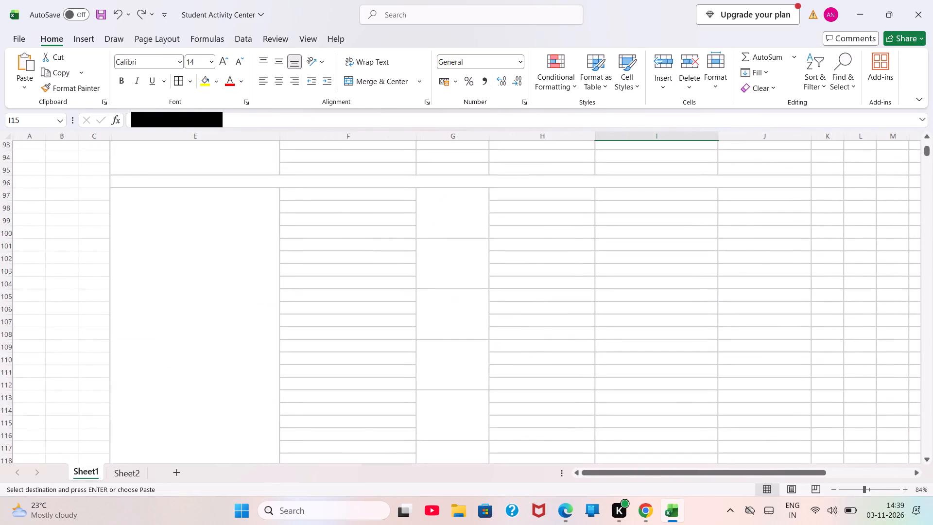
{"action": "scroll", "coordinate": [759, 182], "scroll_direction": "down", "scroll_amount": 1}
{"action": "scroll", "coordinate": [759, 182], "scroll_direction": "up", "scroll_amount": 5}
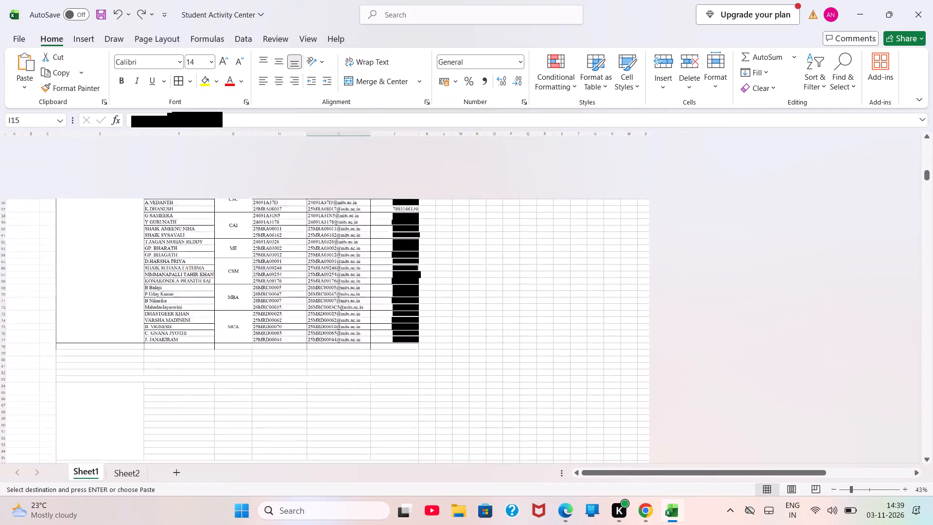
{"action": "scroll", "coordinate": [759, 182], "scroll_direction": "down", "scroll_amount": 1}
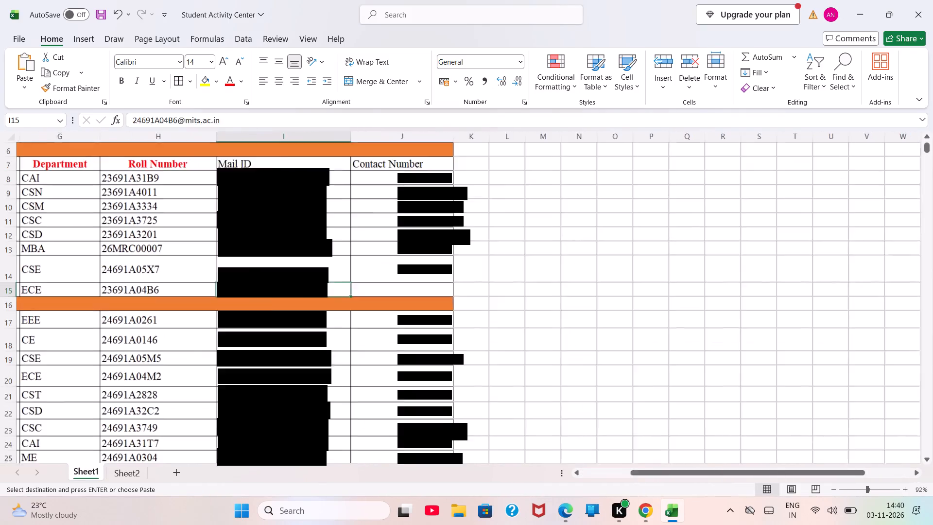
{"action": "left_click", "coordinate": [389, 281]}
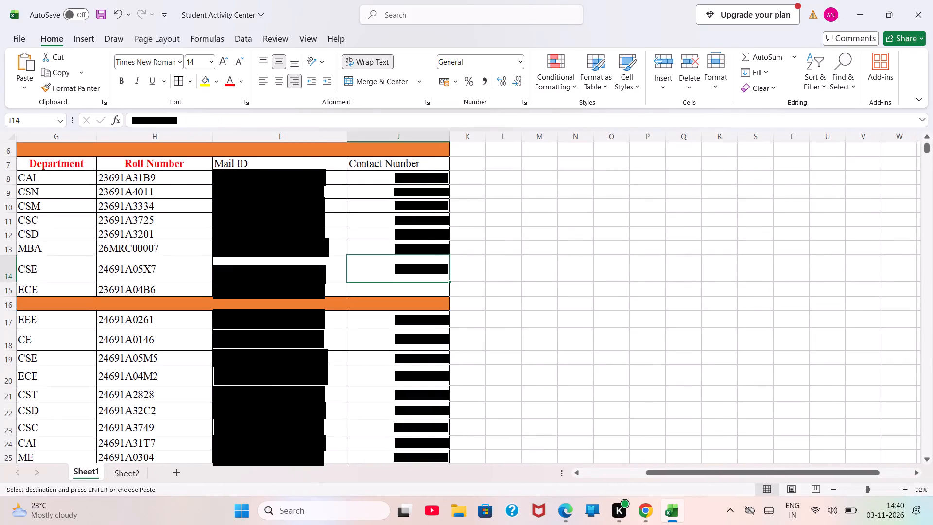
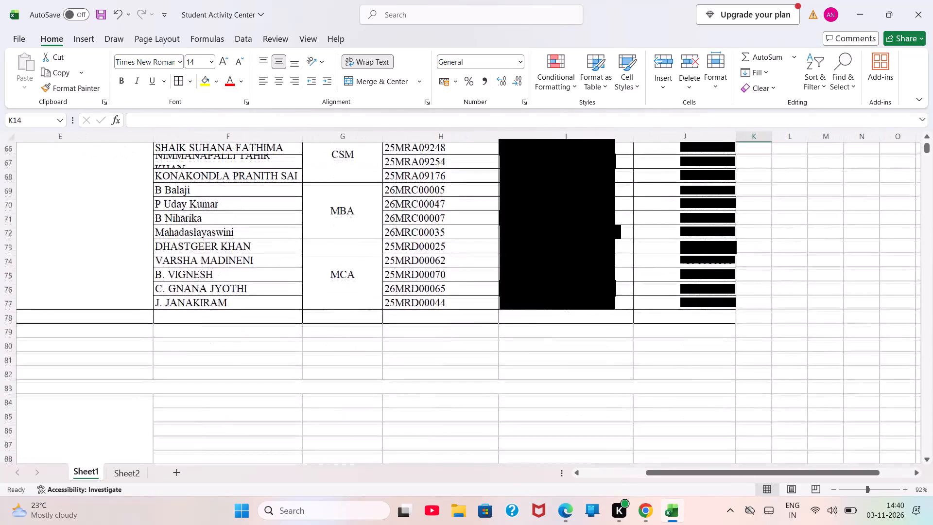
Copy the four MBA student names in F69:F72 into the blank cells M70:M73 beside the list.
{"action": "scroll", "coordinate": [453, 260], "scroll_direction": "down", "scroll_amount": 1}
{"action": "left_click", "coordinate": [253, 187]}
{"action": "left_click_drag", "start_coordinate": [253, 187], "coordinate": [250, 195]}
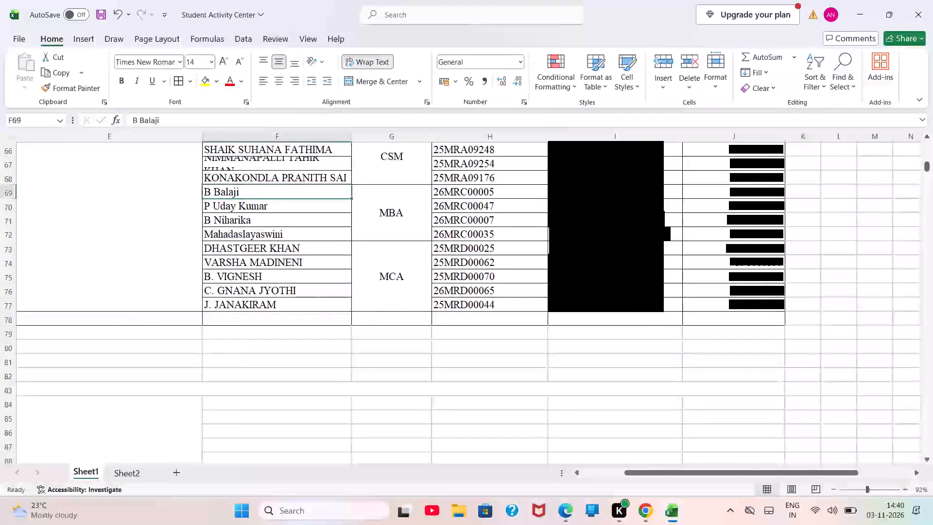
{"action": "left_click_drag", "start_coordinate": [250, 195], "coordinate": [245, 223]}
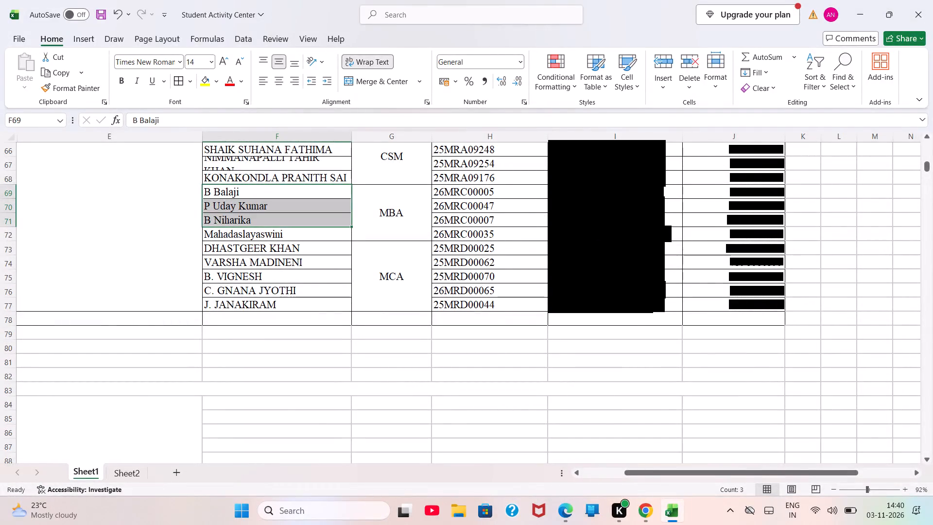
{"action": "double_click", "coordinate": [250, 238]}
{"action": "left_click_drag", "start_coordinate": [250, 238], "coordinate": [299, 229]}
{"action": "left_click", "coordinate": [299, 229]}
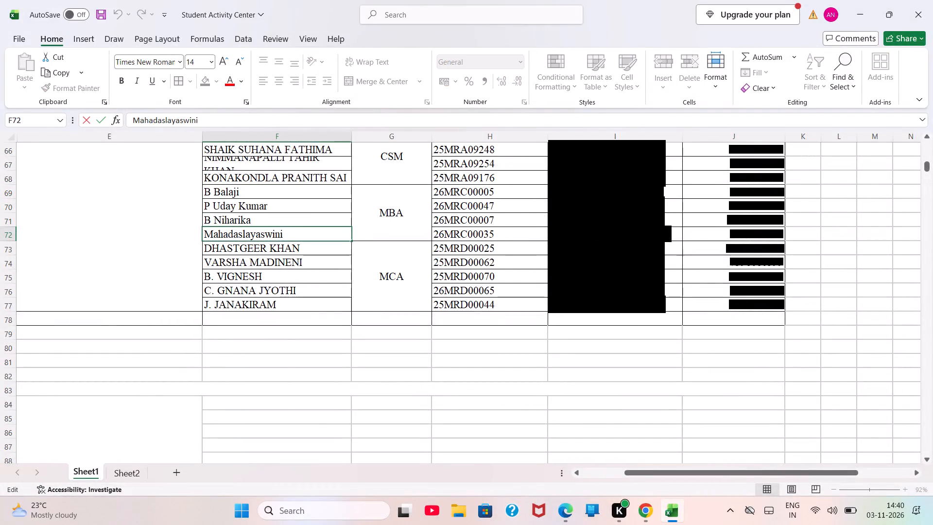
{"action": "left_click", "coordinate": [374, 231]}
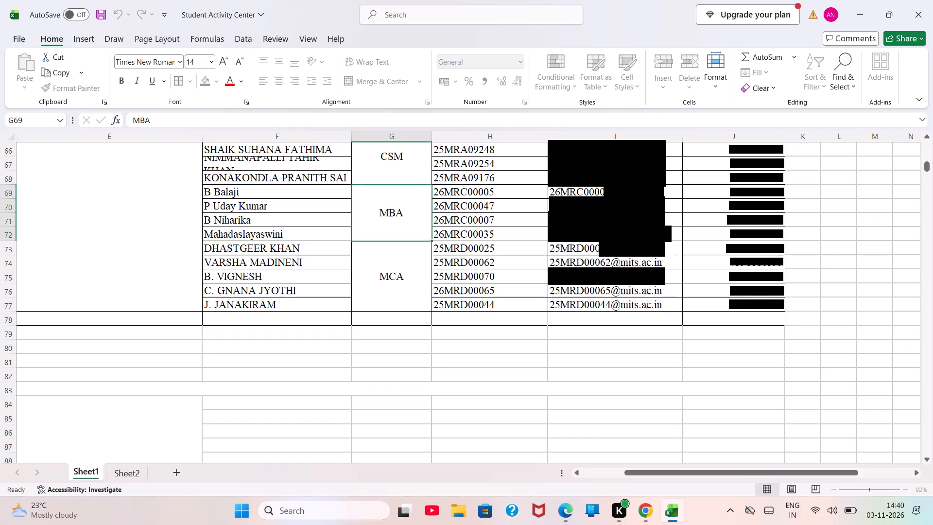
{"action": "left_click", "coordinate": [332, 235]}
{"action": "left_click_drag", "start_coordinate": [332, 235], "coordinate": [311, 211]}
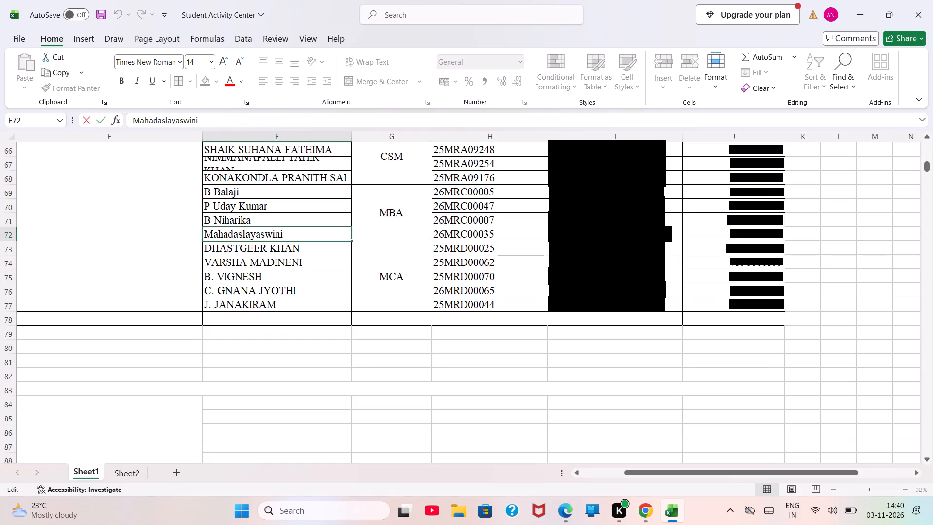
{"action": "left_click", "coordinate": [177, 239]}
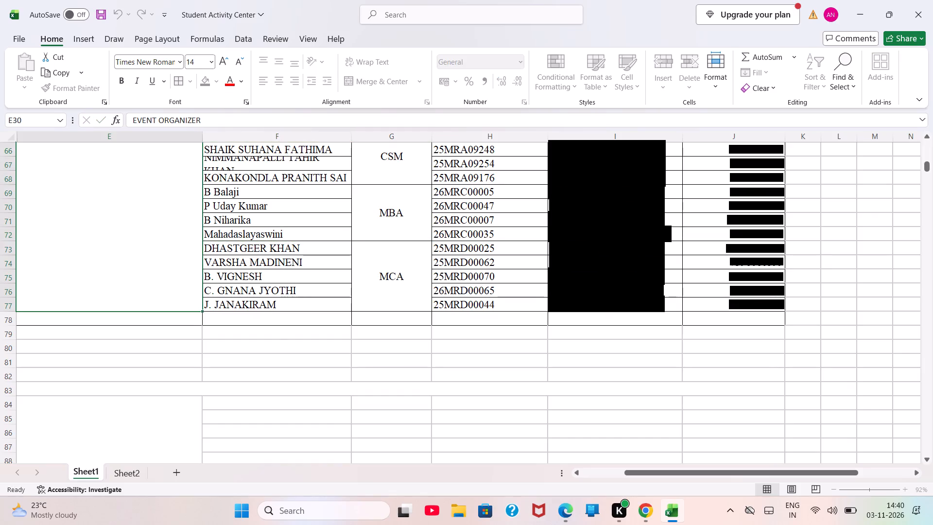
{"action": "left_click_drag", "start_coordinate": [303, 237], "coordinate": [275, 194]}
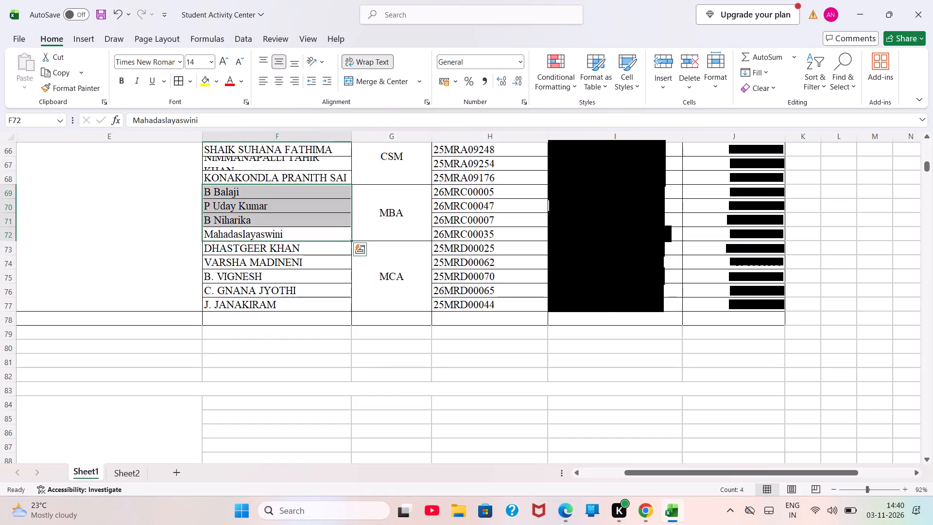
{"action": "key", "text": "ctrl+c"}
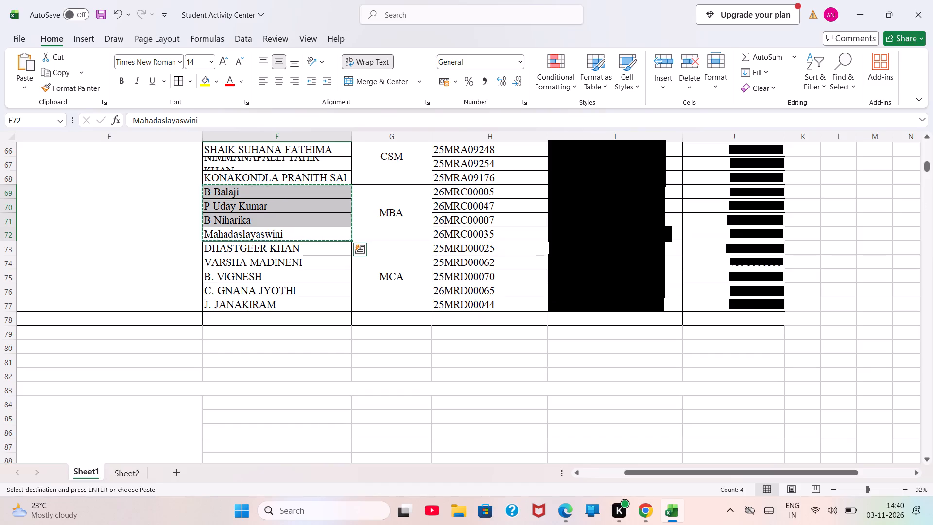
{"action": "left_click", "coordinate": [877, 206]}
{"action": "key", "text": "ctrl+v"}
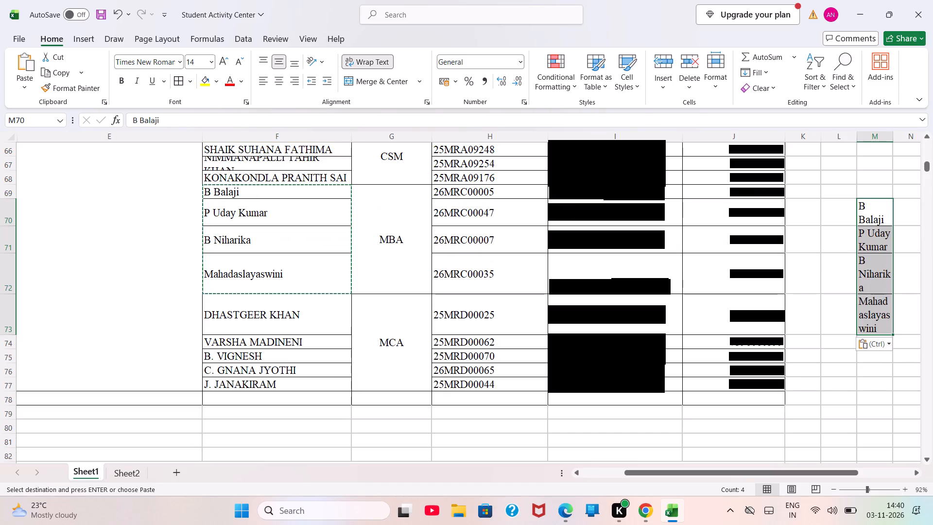
Retype the first MBA student's name in F69 in capitals, with a period and space after the initial B.
{"action": "left_click", "coordinate": [251, 195]}
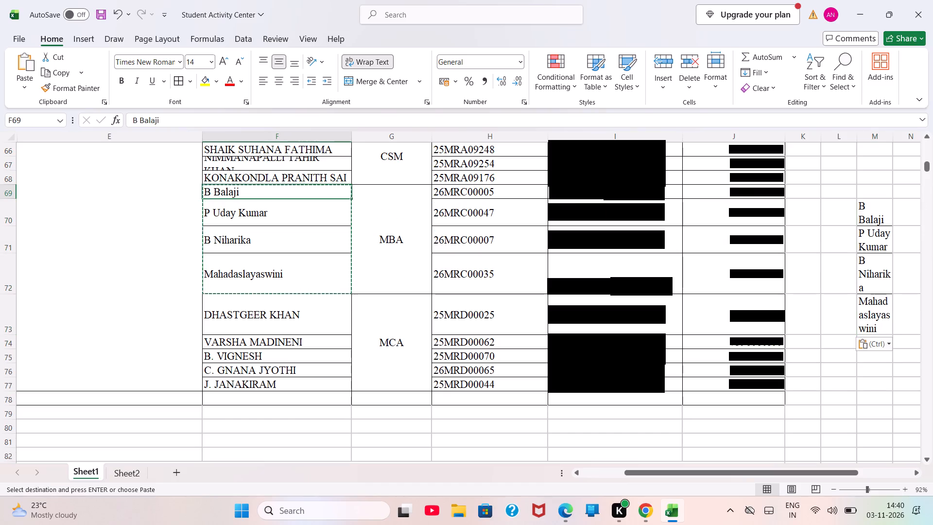
{"action": "key", "text": "BackSpace"}
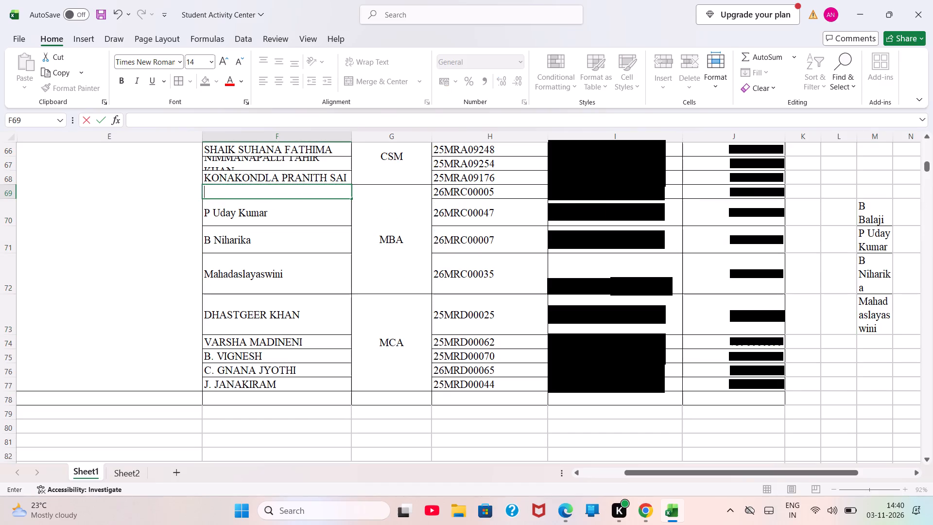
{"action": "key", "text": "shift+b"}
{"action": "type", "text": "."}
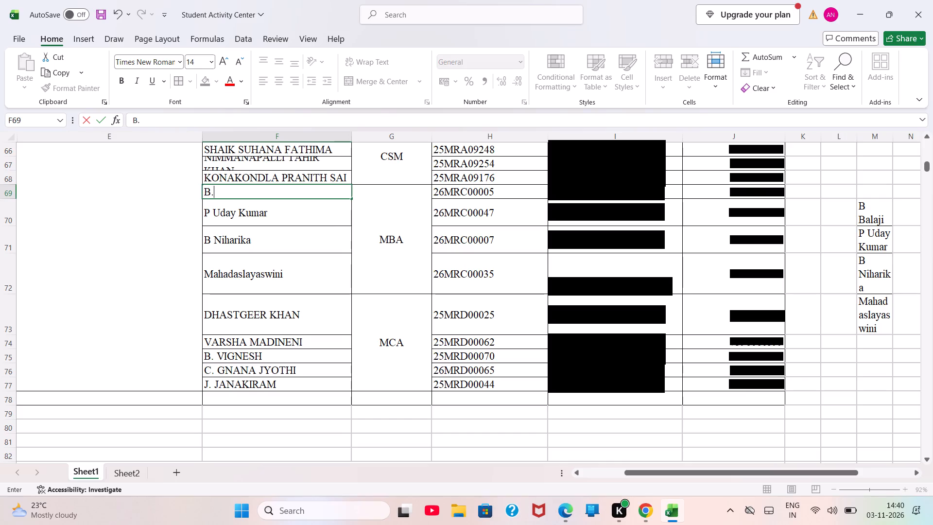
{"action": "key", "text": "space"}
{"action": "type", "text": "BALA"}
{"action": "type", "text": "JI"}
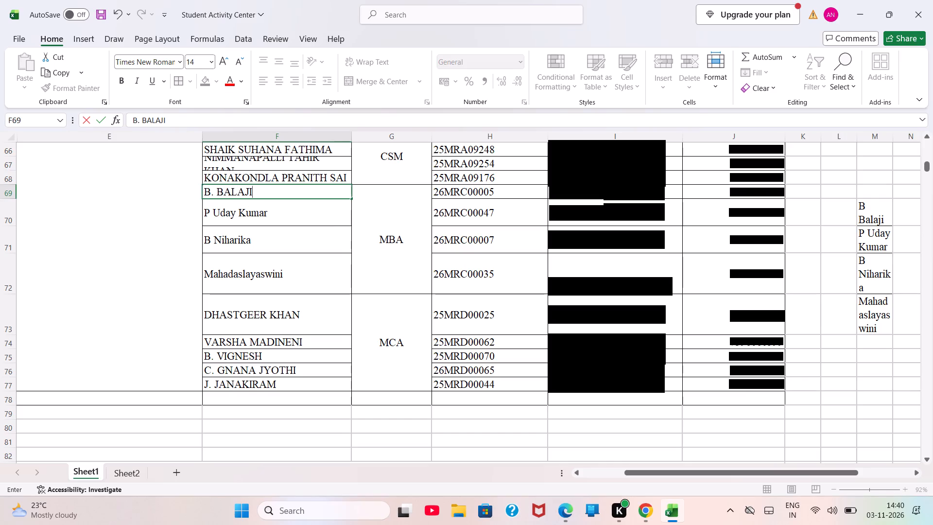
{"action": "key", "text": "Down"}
Retype the second MBA student's name in F70 in capitals, with a period and space after the initial P.
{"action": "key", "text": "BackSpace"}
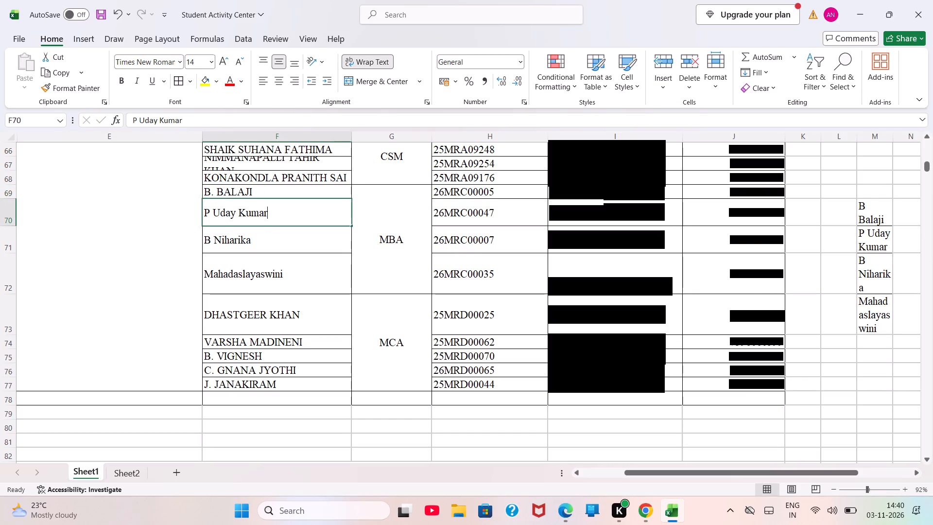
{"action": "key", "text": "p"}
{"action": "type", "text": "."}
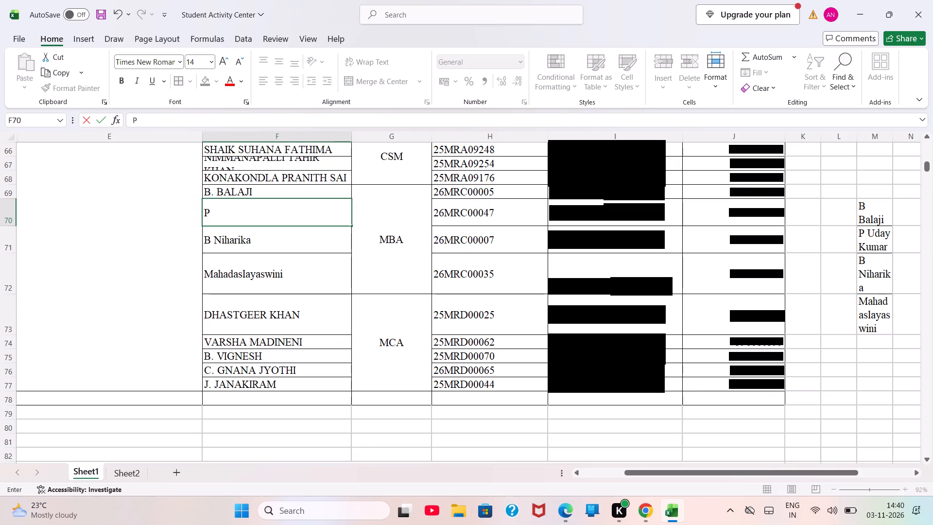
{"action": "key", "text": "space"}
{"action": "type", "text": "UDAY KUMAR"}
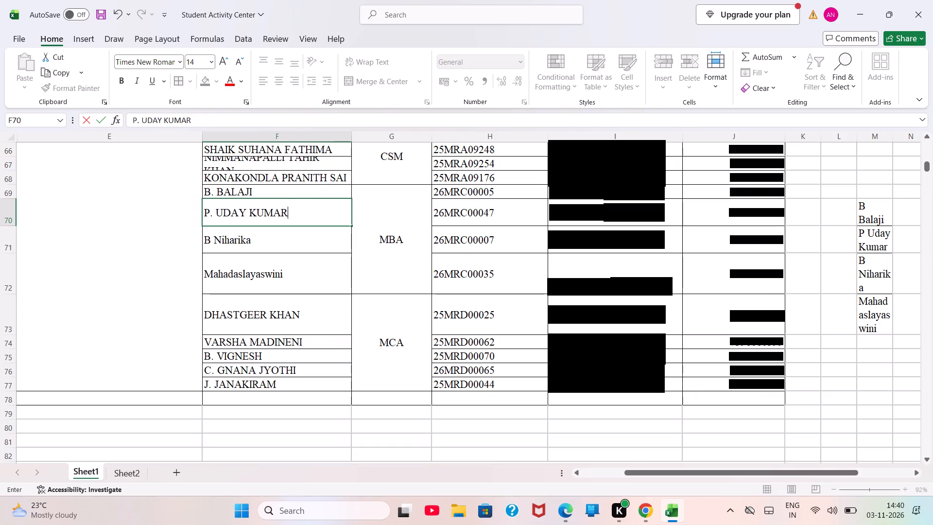
Retype the third MBA student's name in F71 in capitals, with a period and space after the initial B.
{"action": "left_click", "coordinate": [247, 241]}
{"action": "key", "text": "BackSpace"}
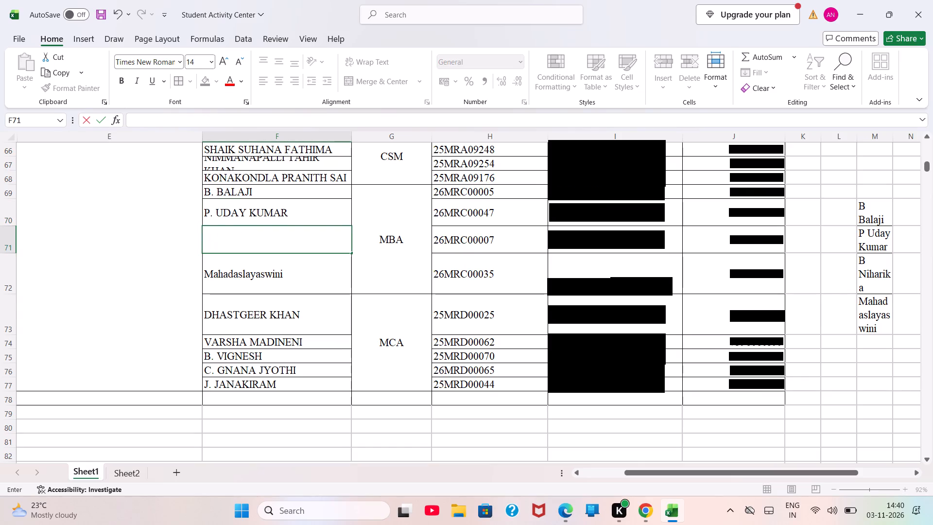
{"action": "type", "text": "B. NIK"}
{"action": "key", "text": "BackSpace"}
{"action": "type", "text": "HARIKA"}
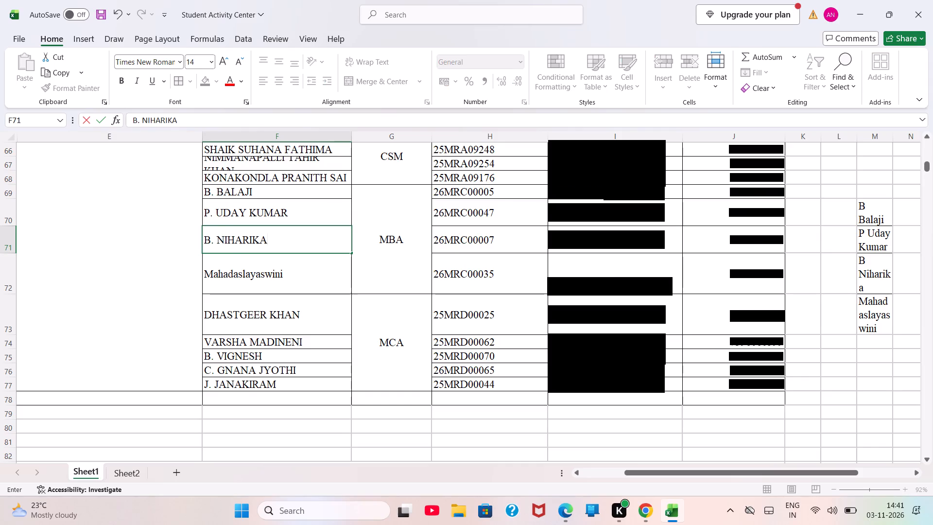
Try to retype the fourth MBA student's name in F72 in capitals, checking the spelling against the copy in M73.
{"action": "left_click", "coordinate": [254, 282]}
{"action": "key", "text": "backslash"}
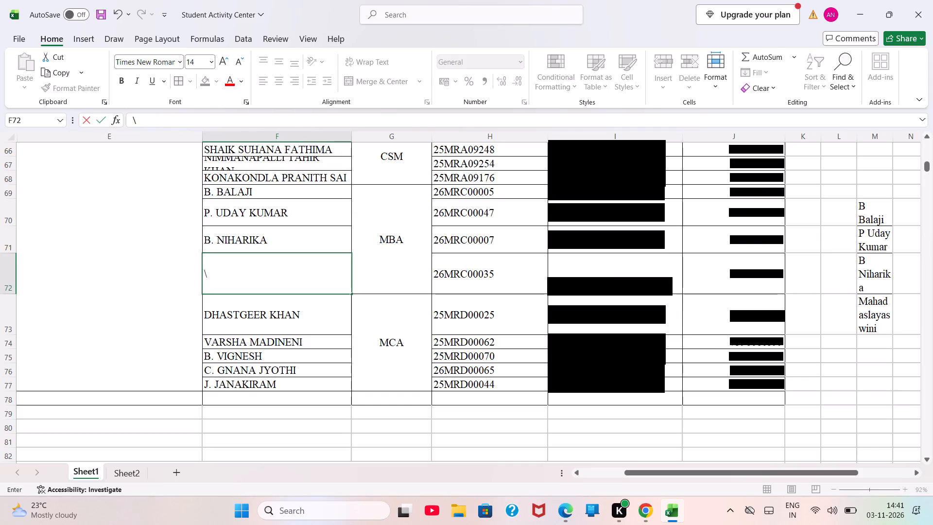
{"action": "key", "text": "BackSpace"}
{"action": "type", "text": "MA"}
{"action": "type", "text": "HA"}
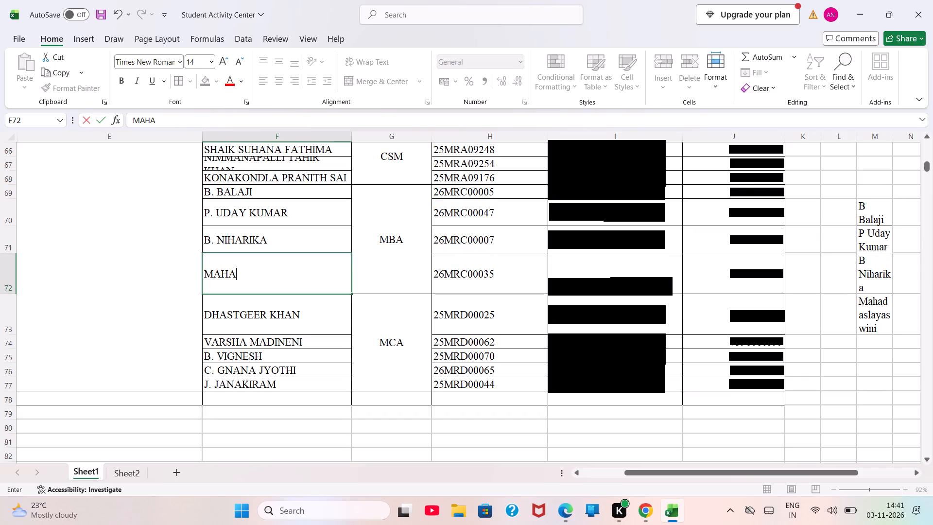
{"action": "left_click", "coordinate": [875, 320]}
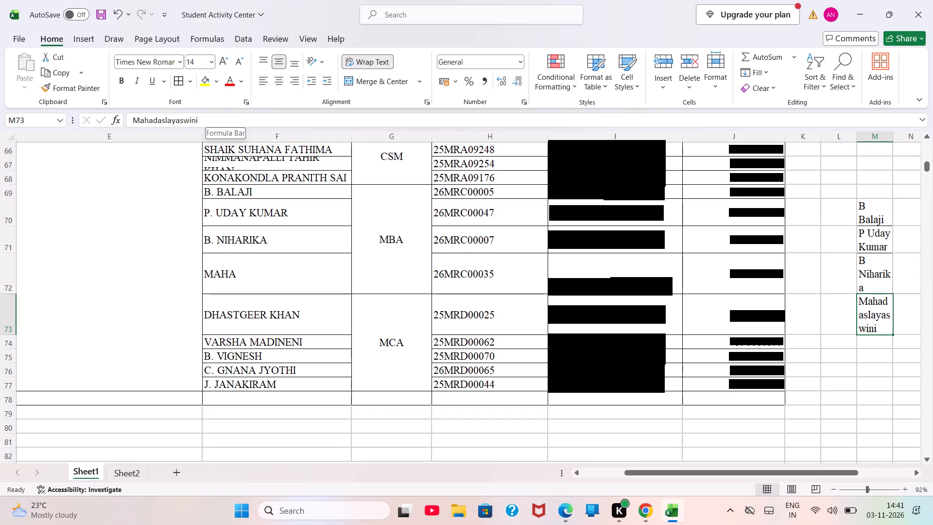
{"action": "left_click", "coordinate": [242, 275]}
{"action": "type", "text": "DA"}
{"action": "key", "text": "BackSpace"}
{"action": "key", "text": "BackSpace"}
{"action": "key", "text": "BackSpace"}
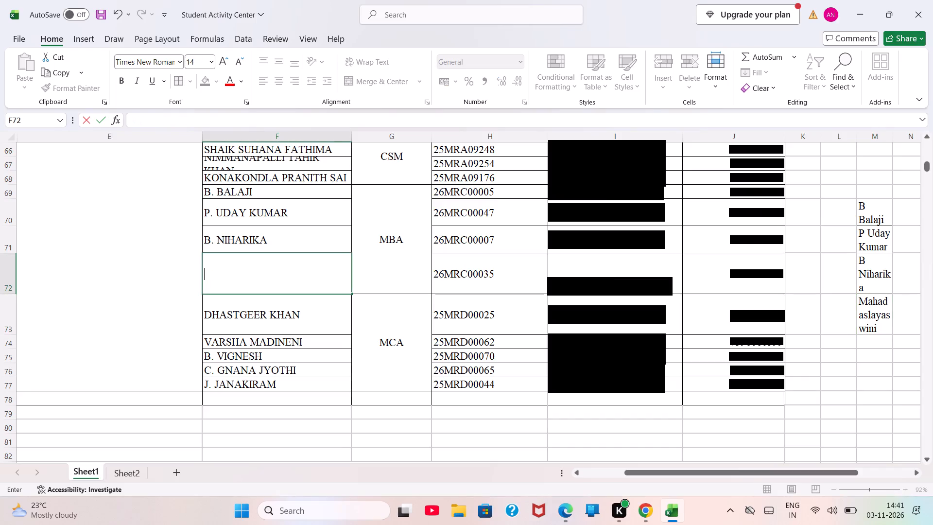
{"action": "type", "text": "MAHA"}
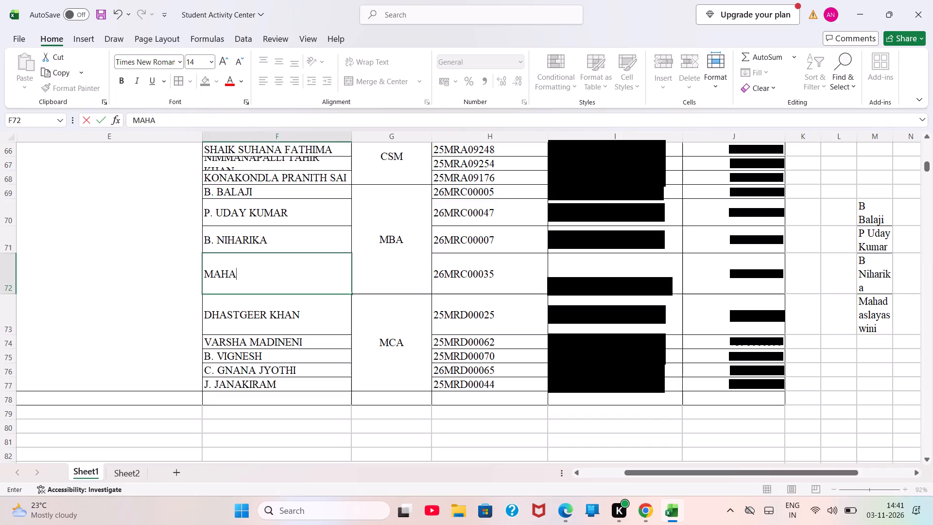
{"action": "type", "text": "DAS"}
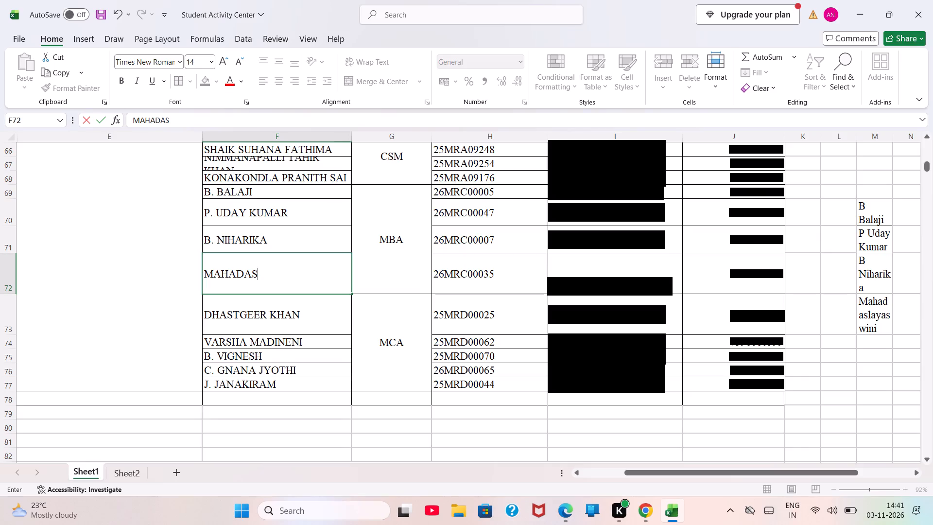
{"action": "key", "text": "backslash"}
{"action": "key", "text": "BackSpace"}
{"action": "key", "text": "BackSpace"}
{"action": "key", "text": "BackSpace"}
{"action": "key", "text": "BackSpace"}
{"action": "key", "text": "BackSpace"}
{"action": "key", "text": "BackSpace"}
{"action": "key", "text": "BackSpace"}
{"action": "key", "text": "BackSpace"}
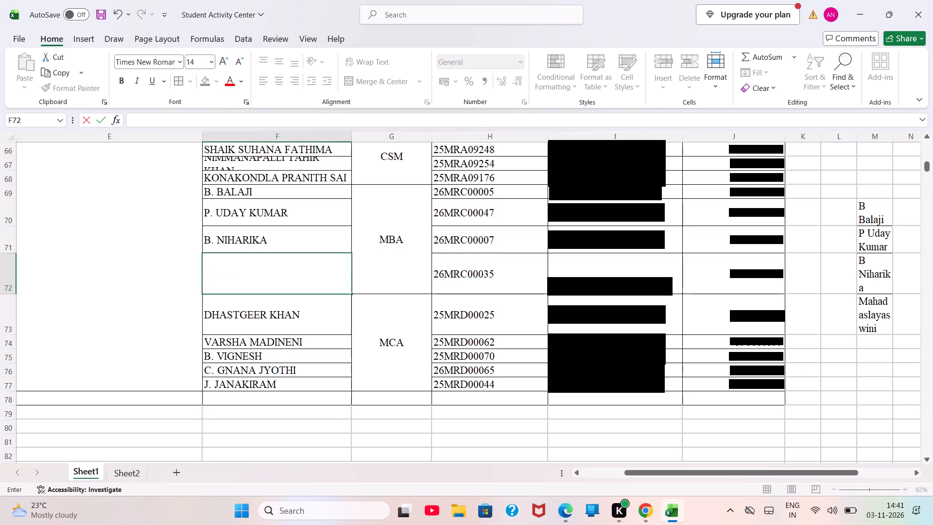
Copy the fourth MBA student's name from M73 back into F72.
{"action": "left_click", "coordinate": [874, 306]}
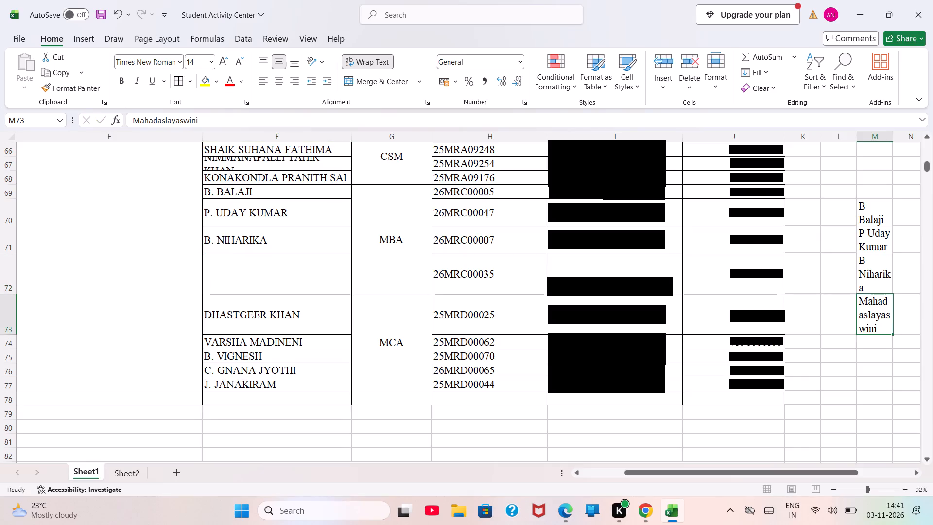
{"action": "key", "text": "ctrl+a"}
{"action": "left_click", "coordinate": [874, 315]}
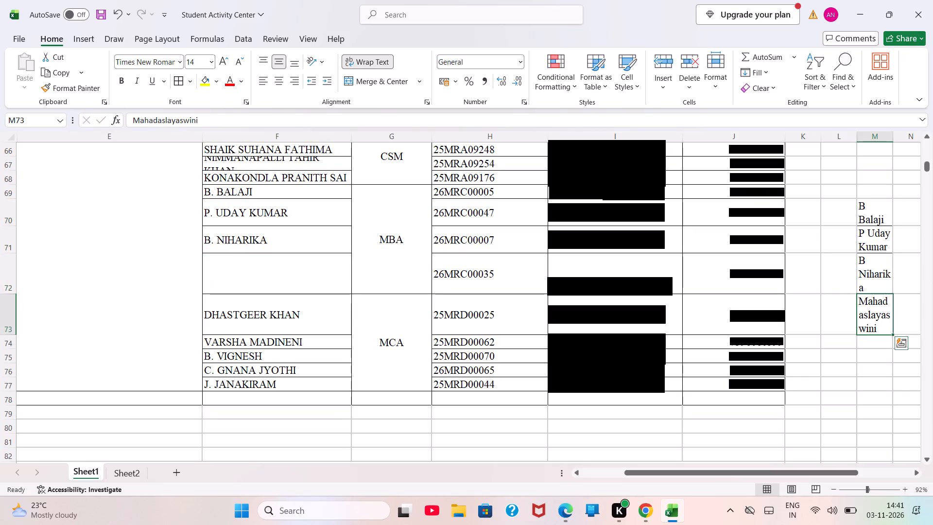
{"action": "key", "text": "ctrl+c"}
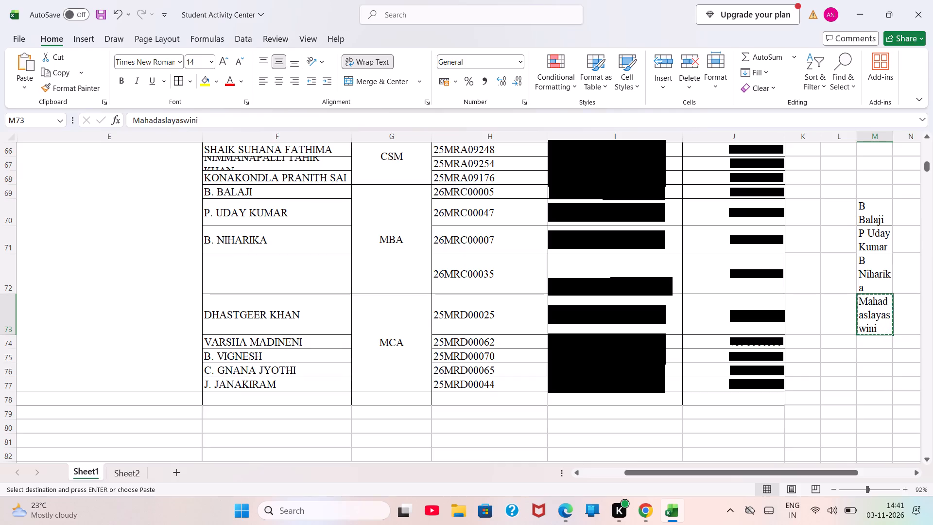
{"action": "left_click", "coordinate": [252, 268]}
{"action": "key", "text": "ctrl+v"}
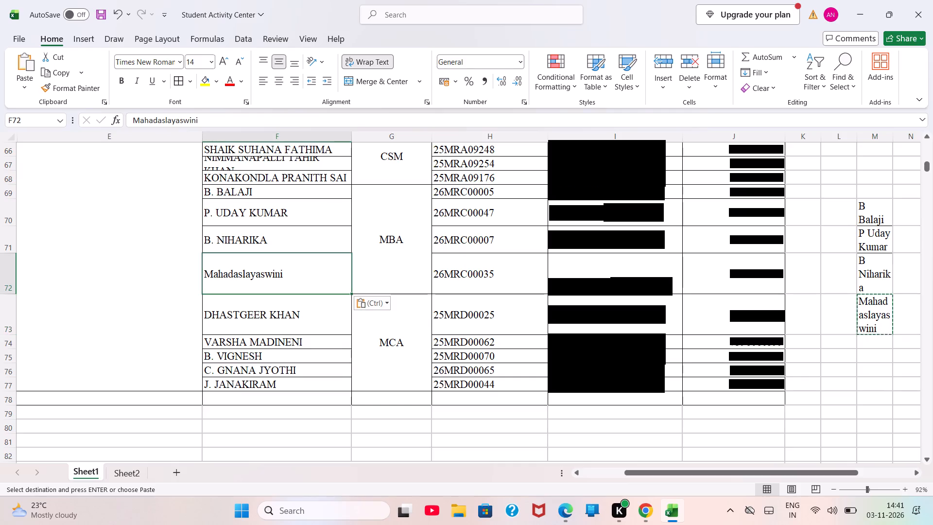
Retype the fourth MBA student's name in F72 in capitals and remove the mixed-case copy in front of it.
{"action": "double_click", "coordinate": [295, 278]}
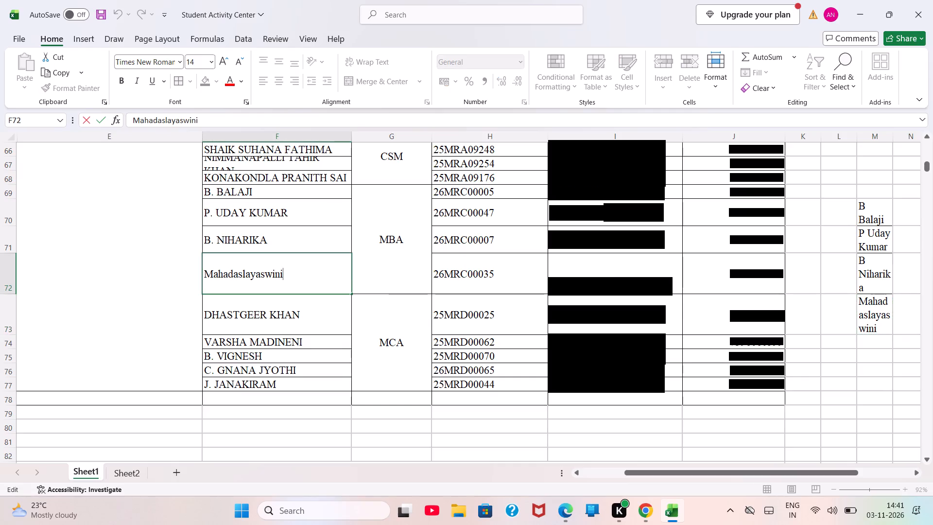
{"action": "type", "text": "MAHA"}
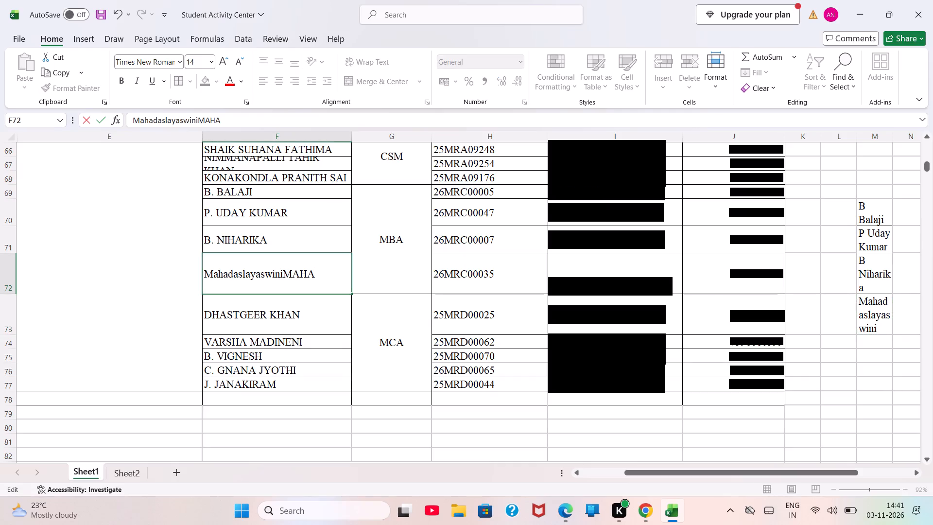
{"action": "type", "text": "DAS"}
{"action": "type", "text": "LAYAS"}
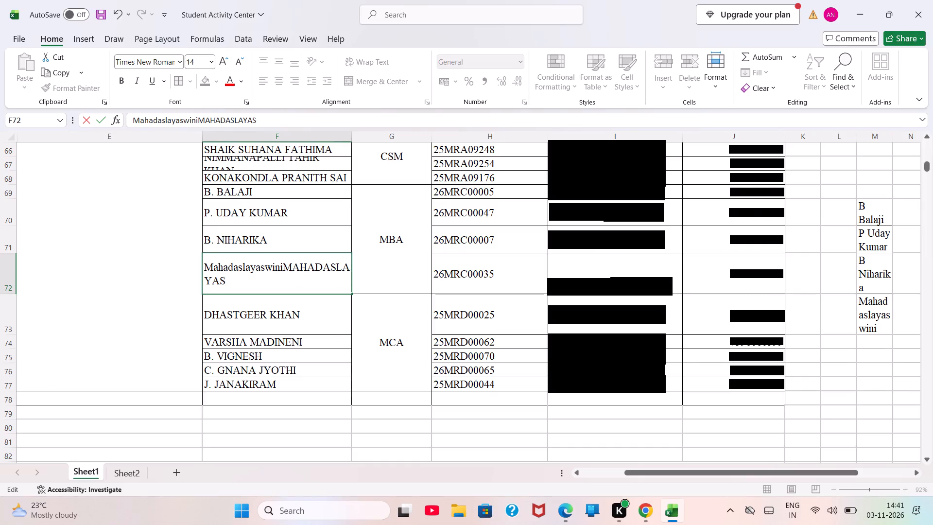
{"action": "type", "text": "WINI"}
{"action": "left_click", "coordinate": [281, 269]}
{"action": "key", "text": "Right"}
{"action": "key", "text": "BackSpace"}
{"action": "key", "text": "BackSpace"}
{"action": "key", "text": "BackSpace"}
{"action": "key", "text": "BackSpace"}
{"action": "key", "text": "BackSpace"}
{"action": "key", "text": "BackSpace"}
{"action": "key", "text": "BackSpace"}
{"action": "key", "text": "BackSpace"}
{"action": "key", "text": "BackSpace"}
{"action": "key", "text": "BackSpace"}
{"action": "key", "text": "BackSpace"}
{"action": "key", "text": "BackSpace"}
{"action": "key", "text": "BackSpace"}
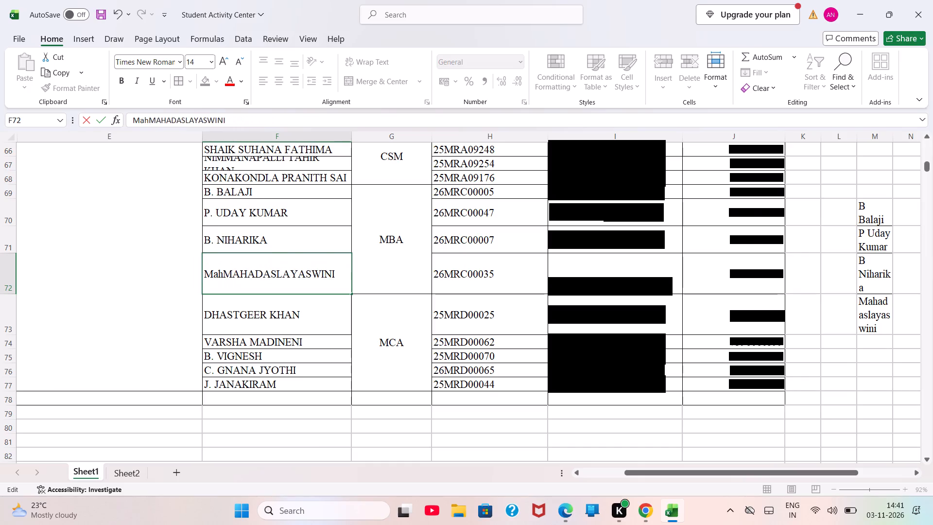
{"action": "key", "text": "BackSpace"}
{"action": "key", "text": "BackSpace"}
{"action": "key", "text": "BackSpace"}
{"action": "scroll", "coordinate": [281, 269], "scroll_direction": "up", "scroll_amount": 5}
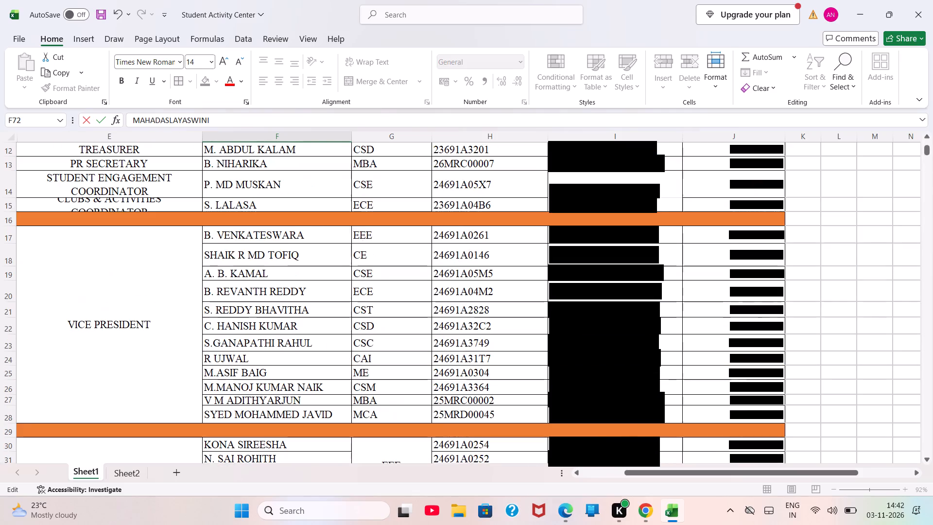
{"action": "scroll", "coordinate": [281, 269], "scroll_direction": "down", "scroll_amount": 9}
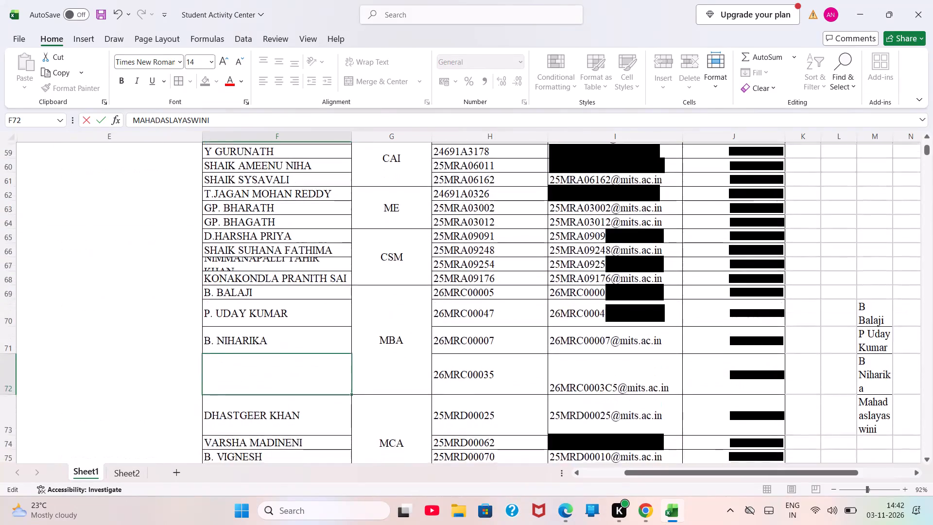
{"action": "scroll", "coordinate": [281, 269], "scroll_direction": "down", "scroll_amount": 1}
{"action": "left_click", "coordinate": [286, 256]}
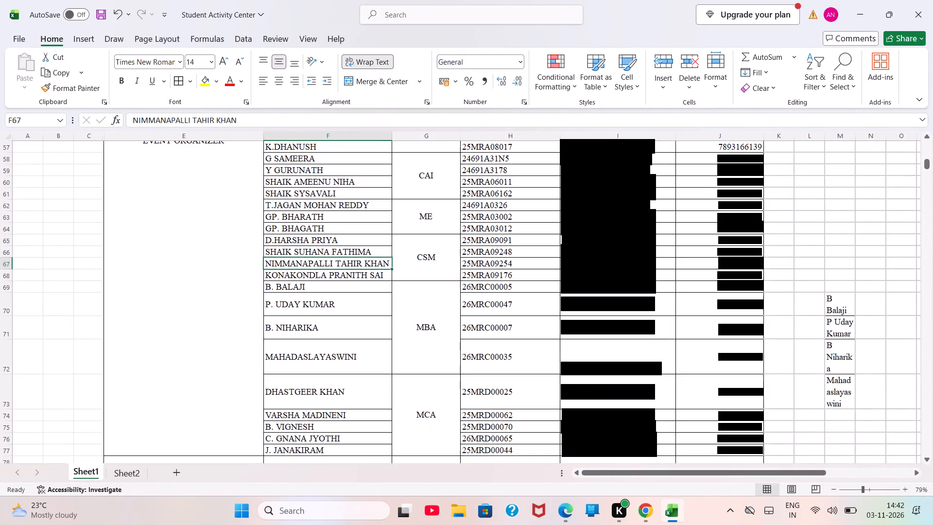
Delete the leftover helper copies of the MBA student names from cells M70 to M73.
{"action": "left_click", "coordinate": [839, 306]}
{"action": "key", "text": "BackSpace"}
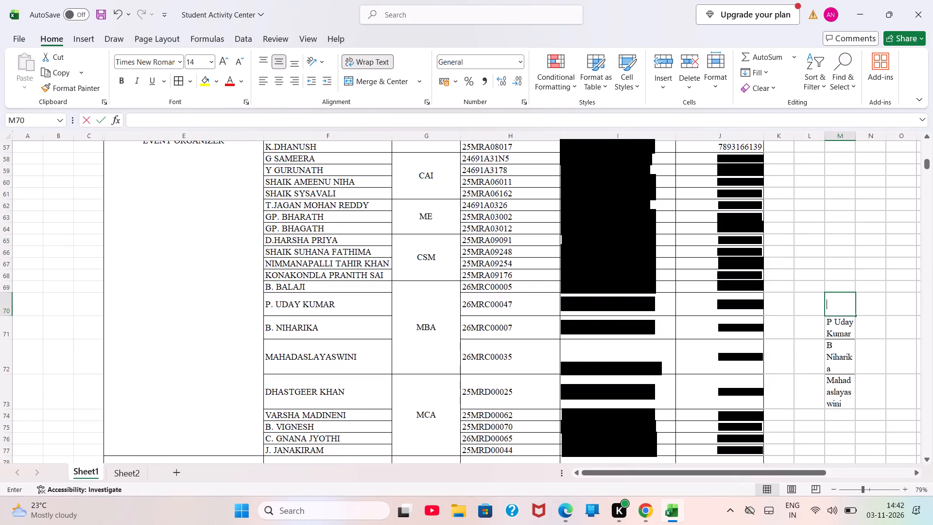
{"action": "key", "text": "Up"}
{"action": "key", "text": "Down"}
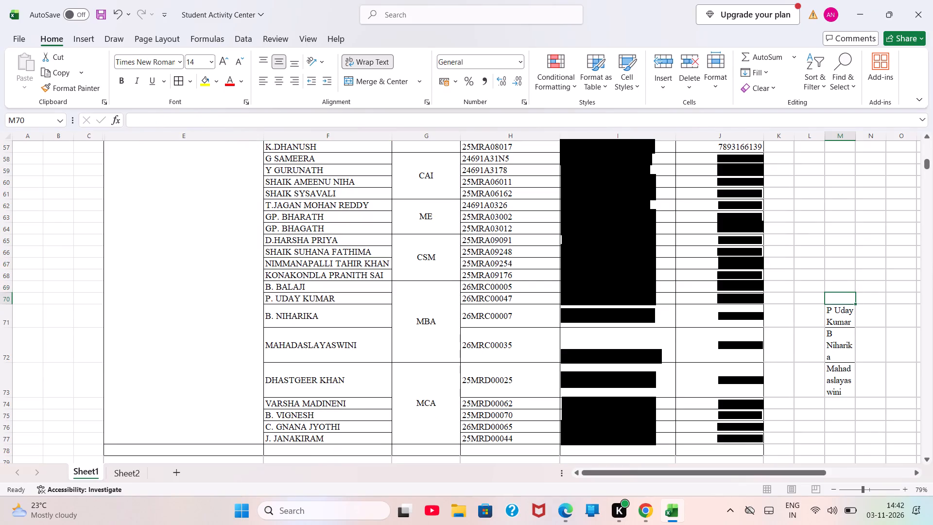
{"action": "key", "text": "Down"}
{"action": "key", "text": "BackSpace"}
{"action": "key", "text": "Down"}
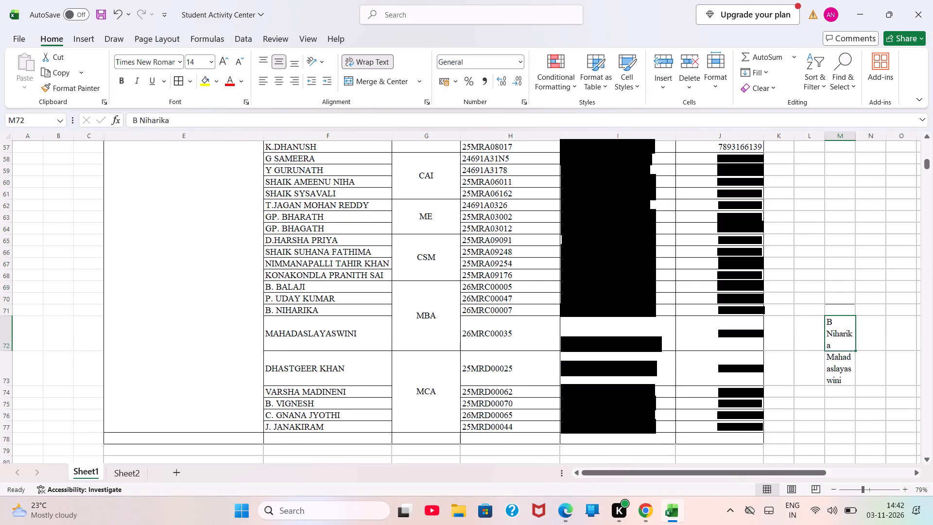
{"action": "key", "text": "BackSpace"}
{"action": "key", "text": "Down"}
{"action": "key", "text": "Up"}
{"action": "key", "text": "BackSpace"}
{"action": "key", "text": "Down"}
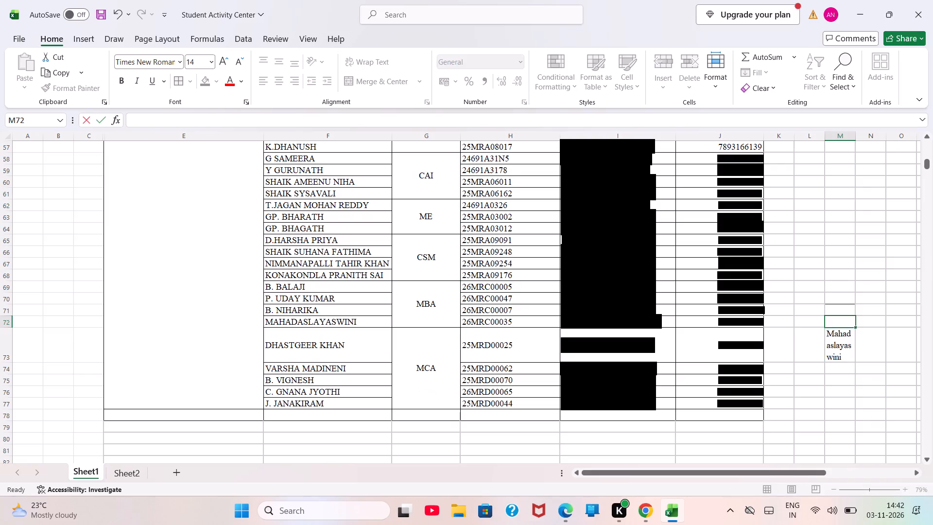
{"action": "key", "text": "BackSpace"}
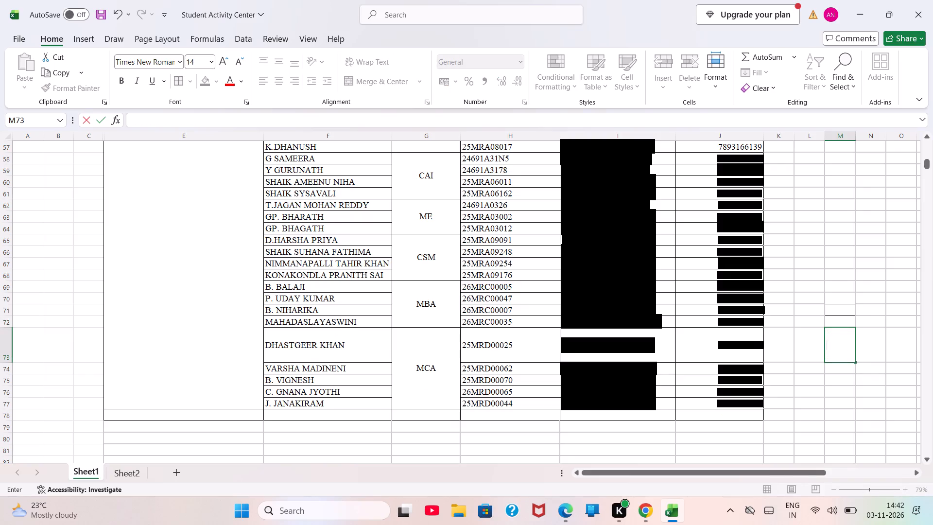
{"action": "left_click", "coordinate": [850, 297]}
Look through the list from the title rows down to the event organizer rows, checking how the student names are written.
{"action": "scroll", "coordinate": [691, 383], "scroll_direction": "up", "scroll_amount": 5}
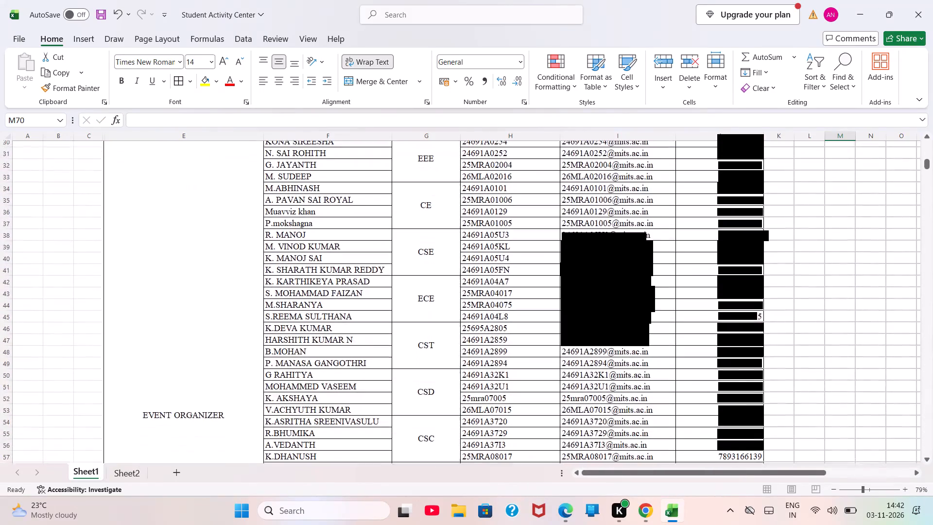
{"action": "scroll", "coordinate": [691, 383], "scroll_direction": "up", "scroll_amount": 1}
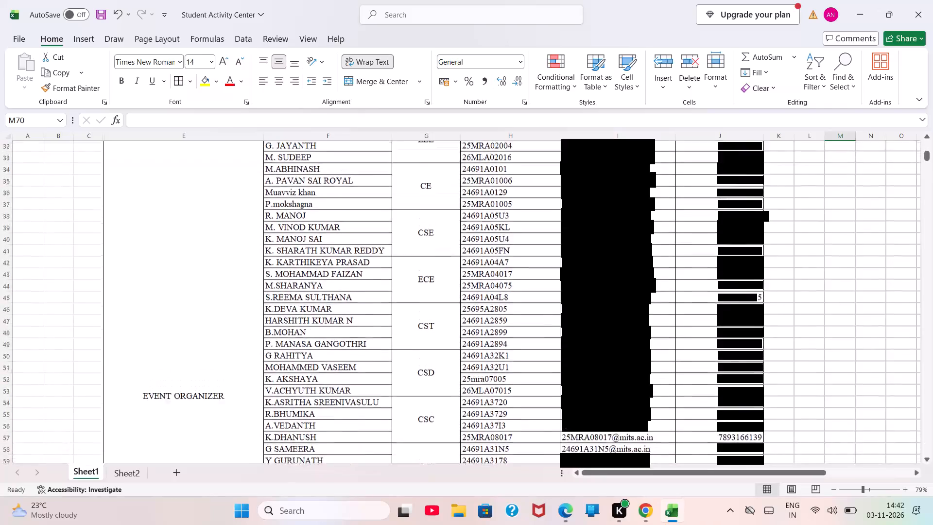
{"action": "scroll", "coordinate": [691, 383], "scroll_direction": "up", "scroll_amount": 1}
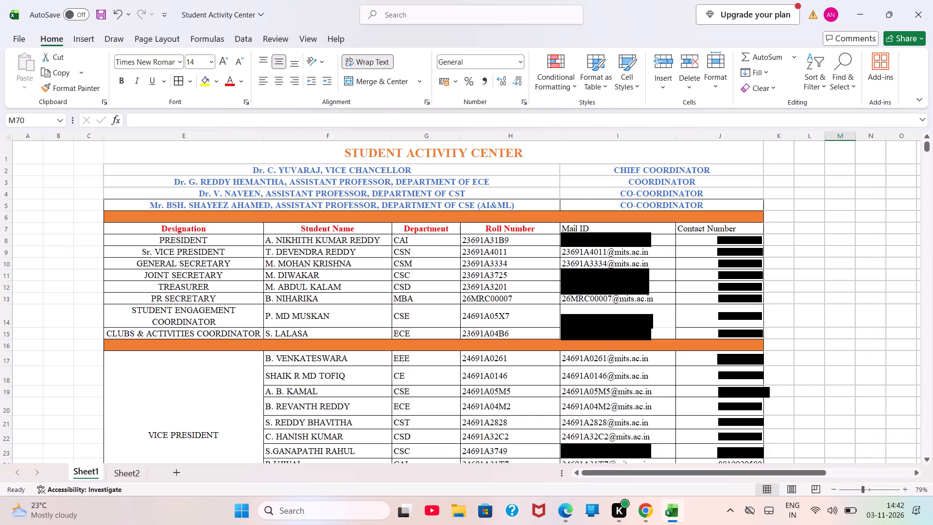
{"action": "scroll", "coordinate": [379, 263], "scroll_direction": "down", "scroll_amount": 6}
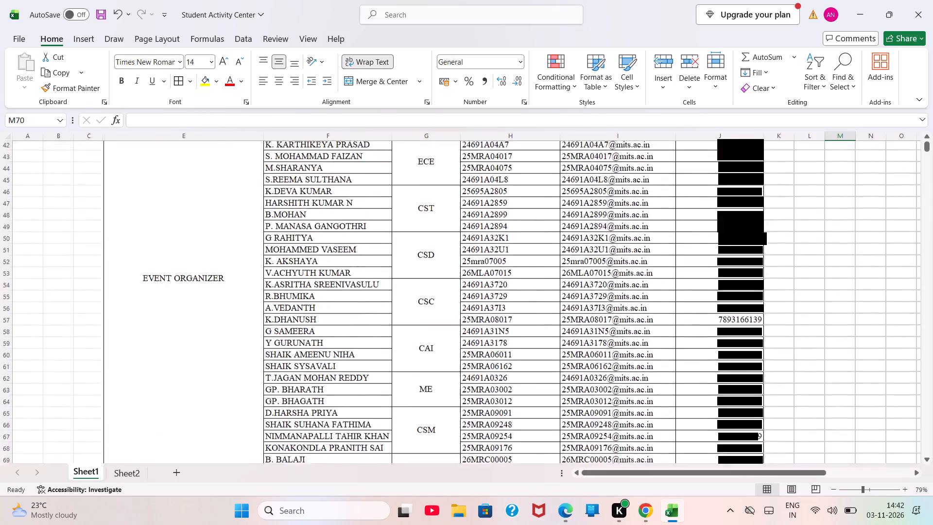
{"action": "scroll", "coordinate": [379, 263], "scroll_direction": "up", "scroll_amount": 2}
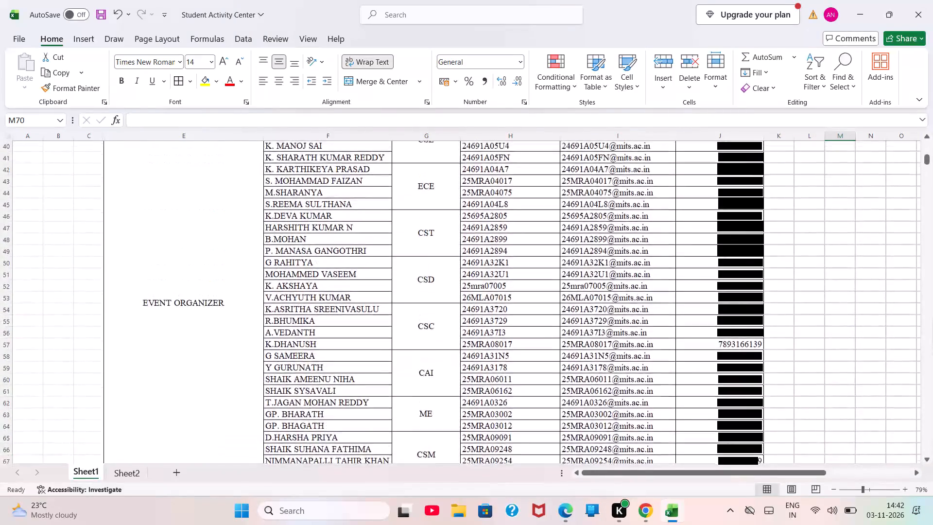
{"action": "left_click", "coordinate": [355, 195]}
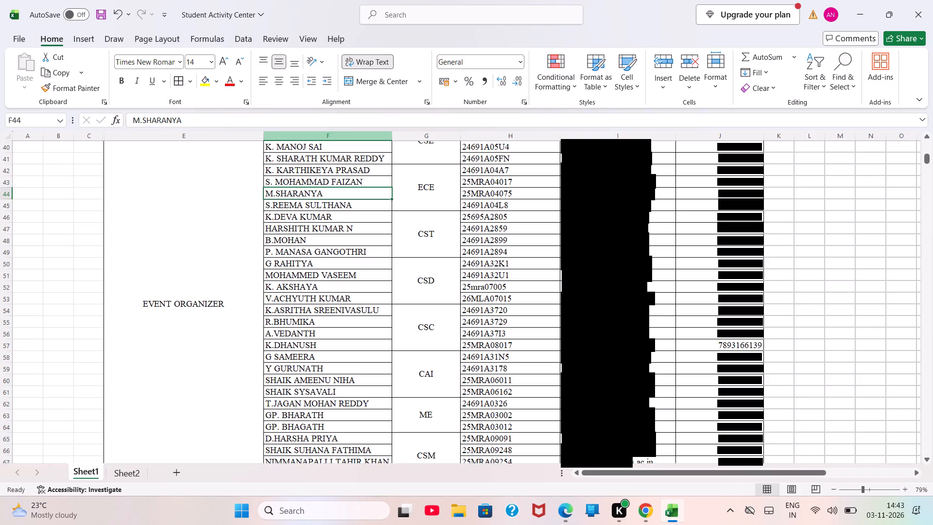
Save the Student Activity Center workbook, glance back over the upper rows of the list, and close the workbook.
{"action": "key", "text": "ctrl+s"}
{"action": "key", "text": "ctrl+s"}
{"action": "scroll", "coordinate": [318, 140], "scroll_direction": "up", "scroll_amount": 2}
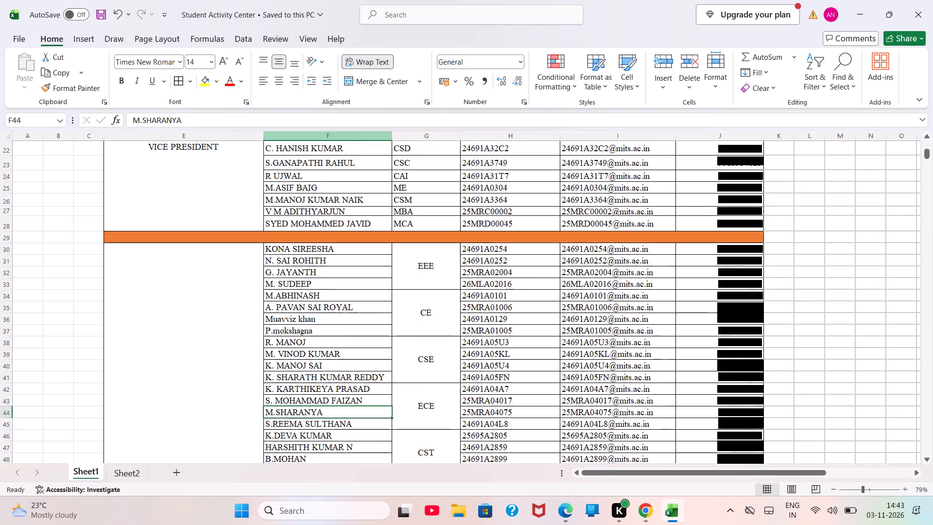
{"action": "scroll", "coordinate": [318, 140], "scroll_direction": "up", "scroll_amount": 3}
{"action": "scroll", "coordinate": [318, 140], "scroll_direction": "down", "scroll_amount": 1}
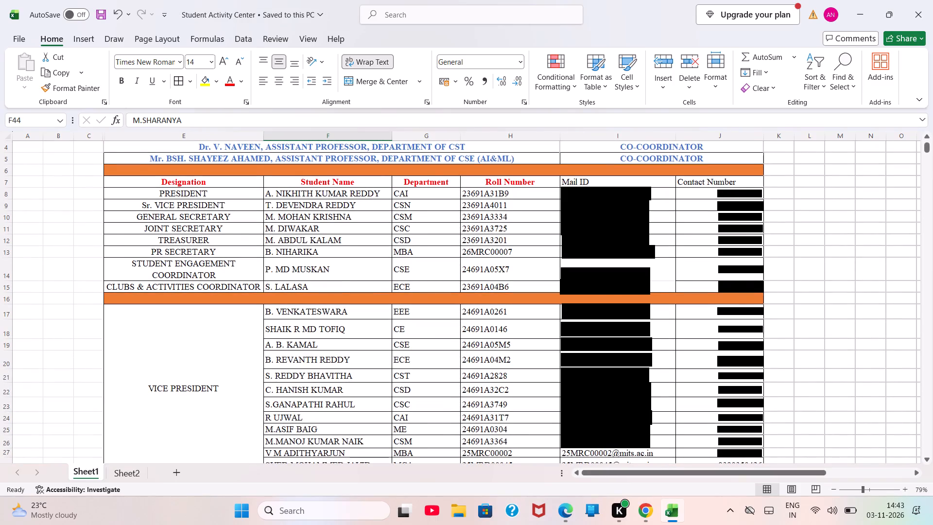
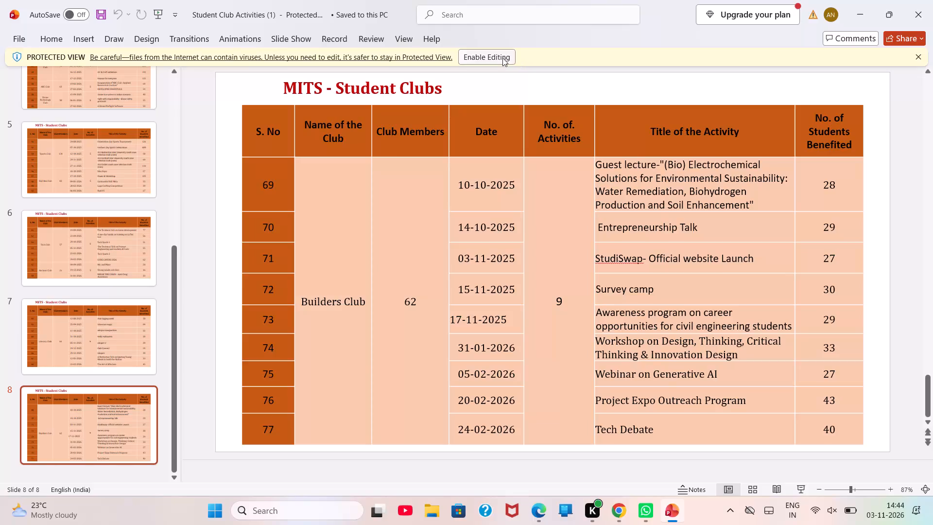
Take the Student Club Activities presentation out of Protected View and make it editable.
{"action": "left_click", "coordinate": [520, 64]}
{"action": "left_click", "coordinate": [519, 64]}
{"action": "left_click", "coordinate": [464, 61]}
Return to the first slide of the Student Club Activities presentation and examine the club activity tables on slides 1 and 2.
{"action": "left_click", "coordinate": [360, 167]}
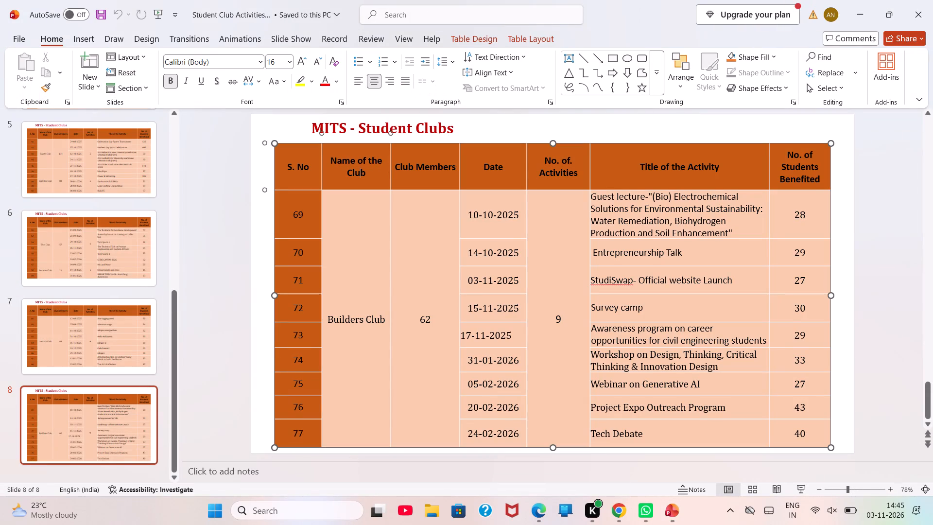
{"action": "scroll", "coordinate": [148, 261], "scroll_direction": "up", "scroll_amount": 4}
{"action": "left_click", "coordinate": [117, 191]}
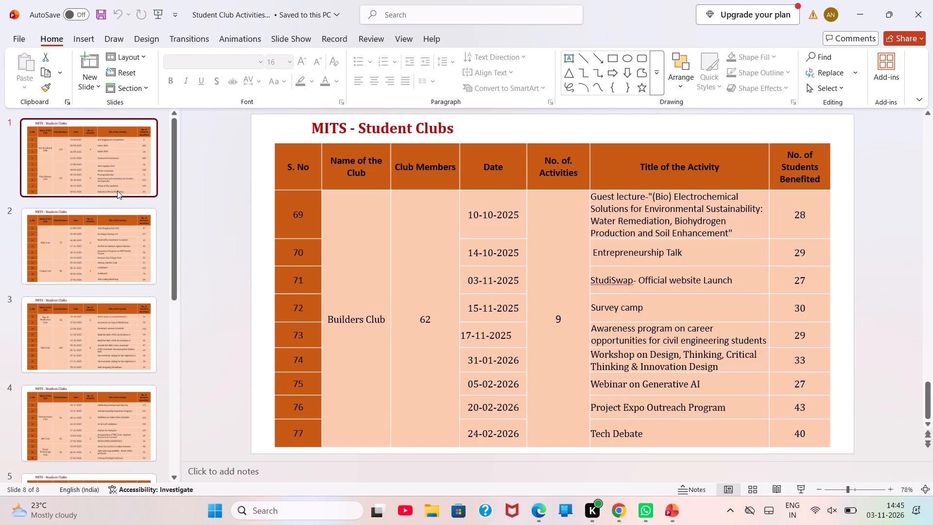
{"action": "scroll", "coordinate": [472, 247], "scroll_direction": "up", "scroll_amount": 2}
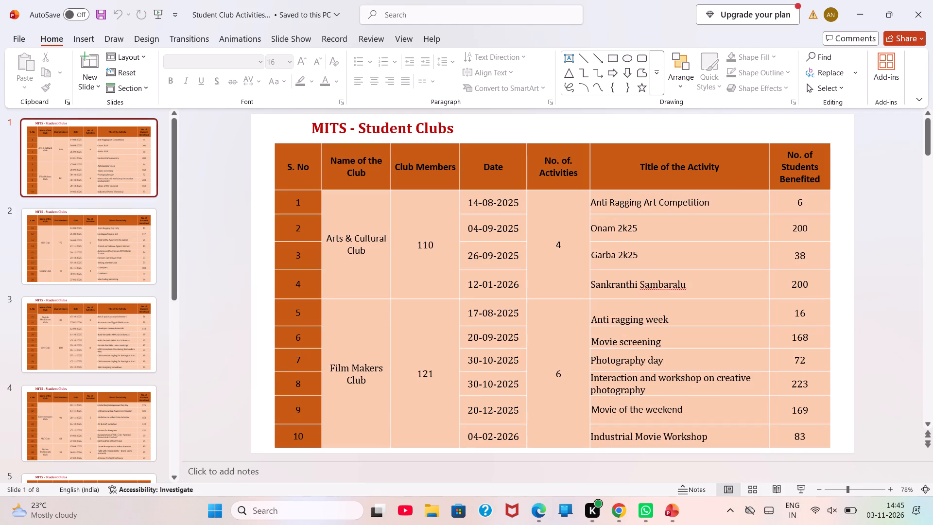
{"action": "scroll", "coordinate": [472, 247], "scroll_direction": "up", "scroll_amount": 1}
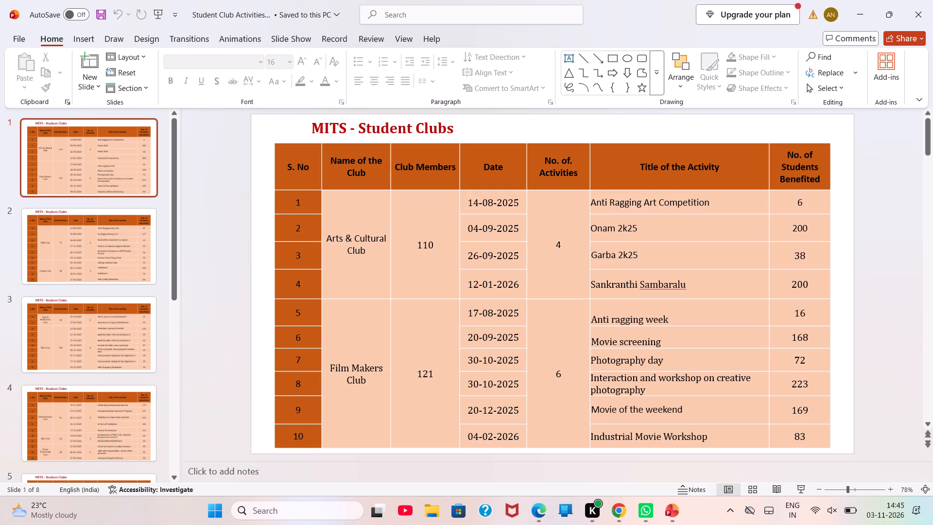
{"action": "key", "text": "Right"}
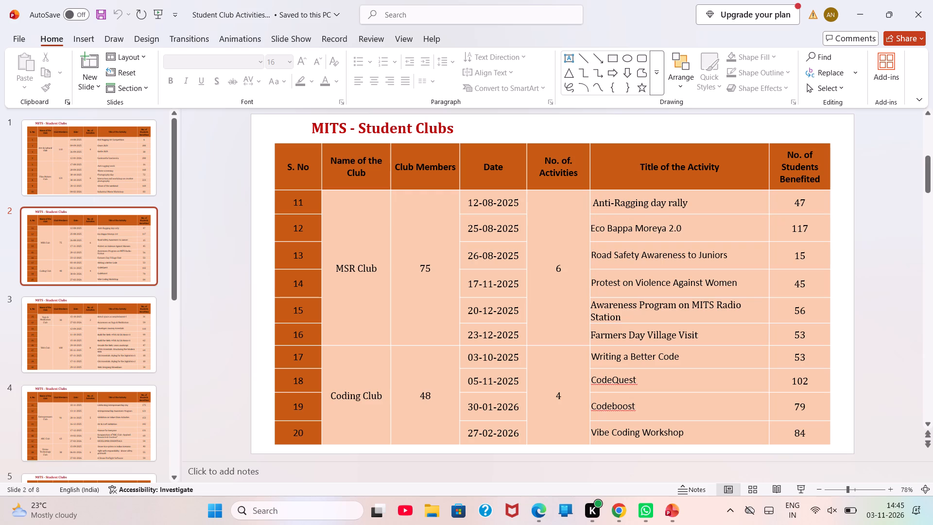
Examine the club activity tables on slides 3 to 8 of the Student Club Activities presentation.
{"action": "key", "text": "Right"}
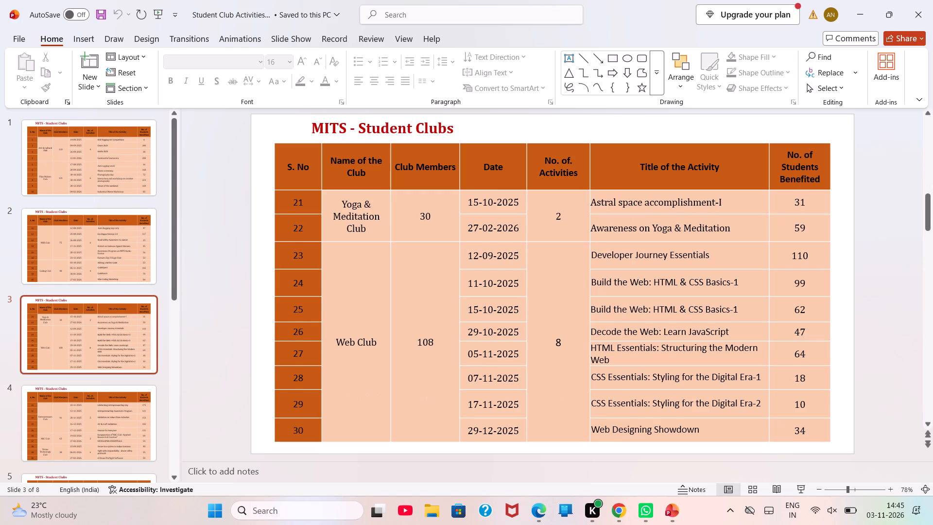
{"action": "key", "text": "Right"}
{"action": "key", "text": "Right"}
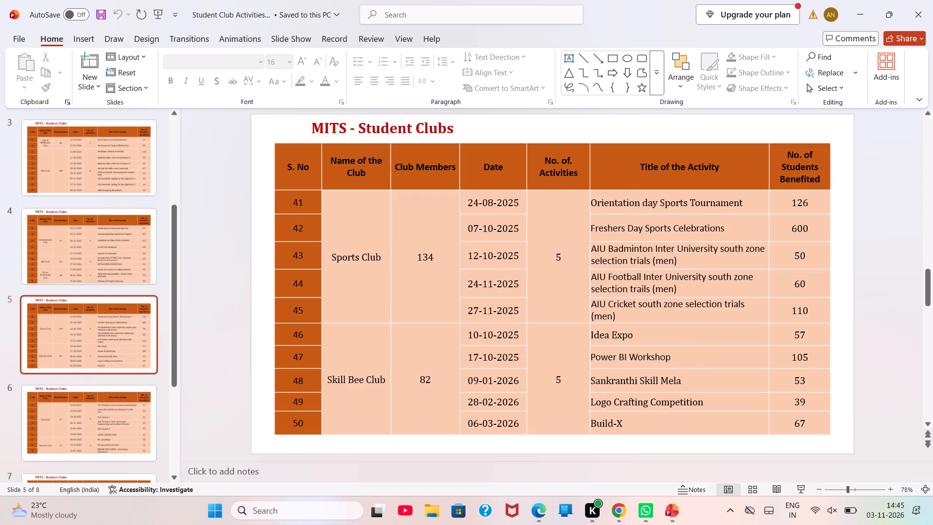
{"action": "key", "text": "Right"}
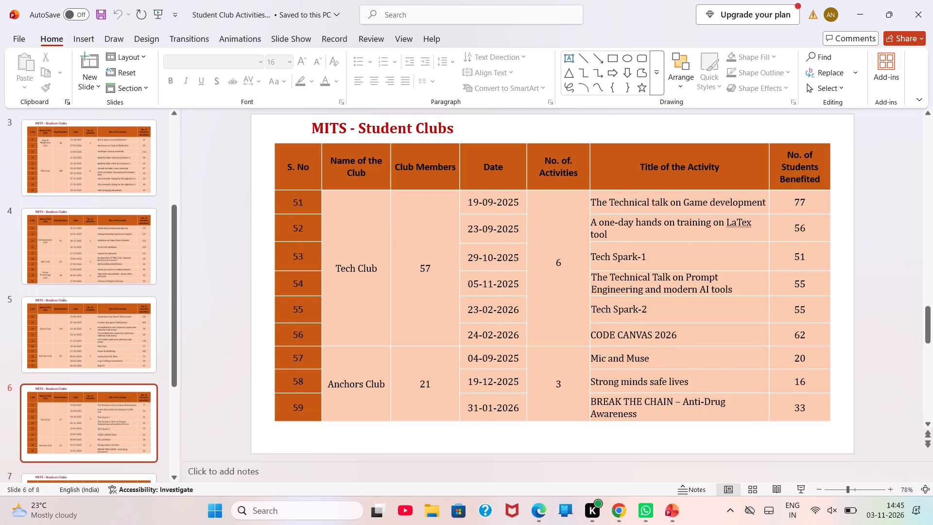
{"action": "key", "text": "Right"}
{"action": "key", "text": "Right"}
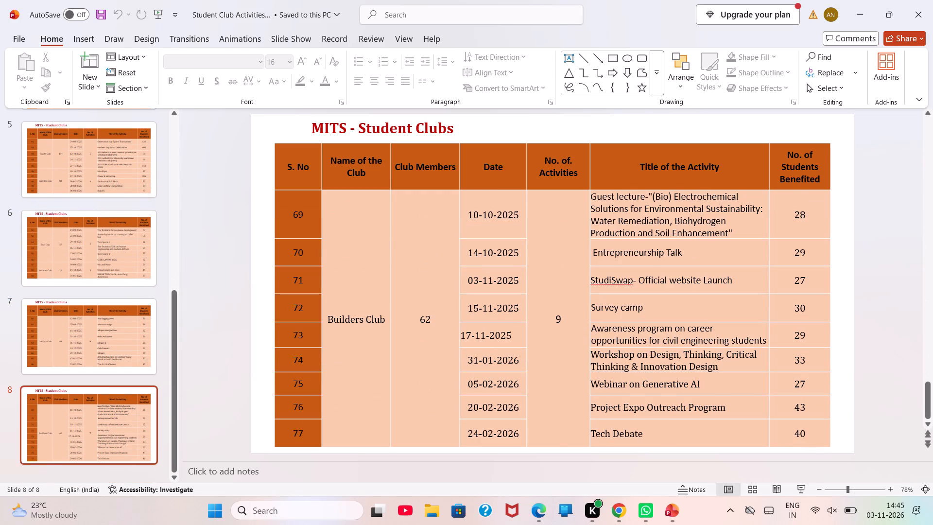
{"action": "key", "text": "Right"}
Review the club activity tables again in reverse order, from the last slide back to slide 1.
{"action": "key", "text": "Left"}
{"action": "key", "text": "Left"}
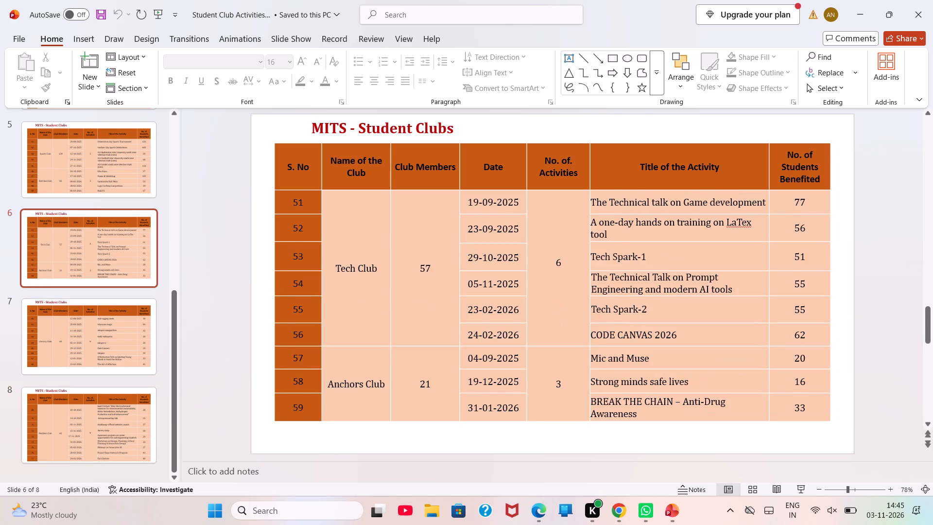
{"action": "key", "text": "Left"}
{"action": "key", "text": "Left"}
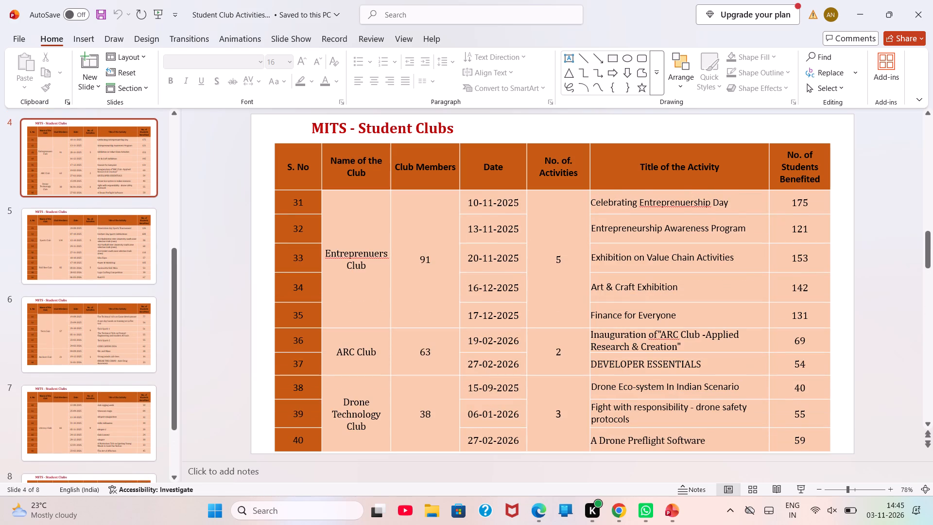
{"action": "key", "text": "Left"}
{"action": "key", "text": "Left"}
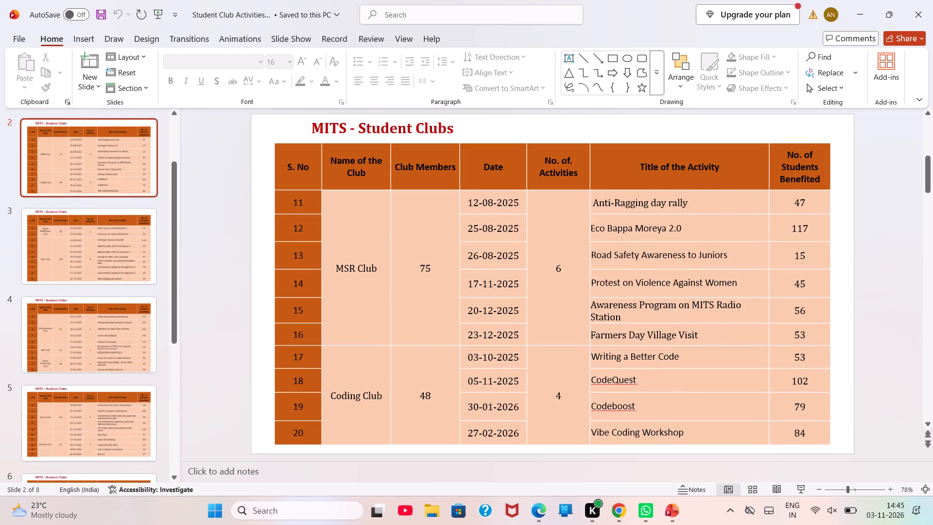
{"action": "key", "text": "Left"}
{"action": "key", "text": "Left"}
{"action": "key", "text": "Left"}
{"action": "key", "text": "Left"}
{"action": "key", "text": "Left"}
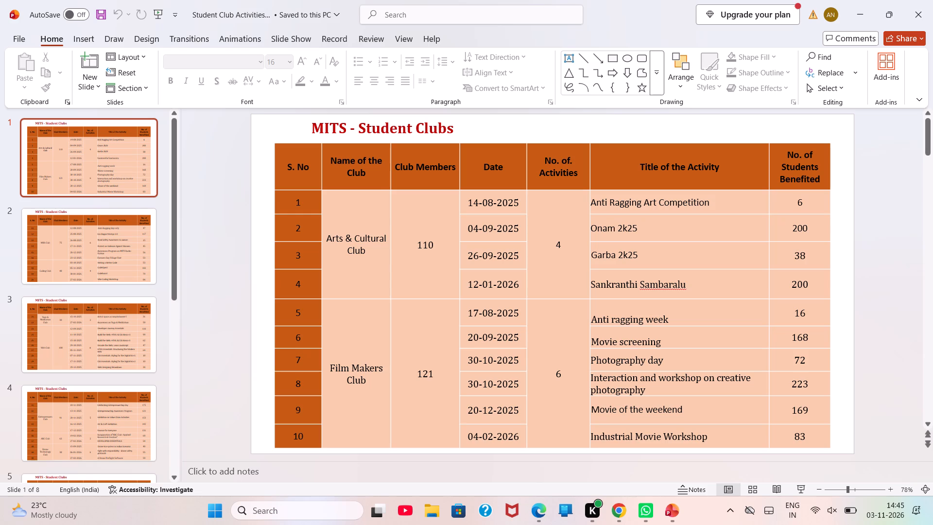
{"action": "key", "text": "Left"}
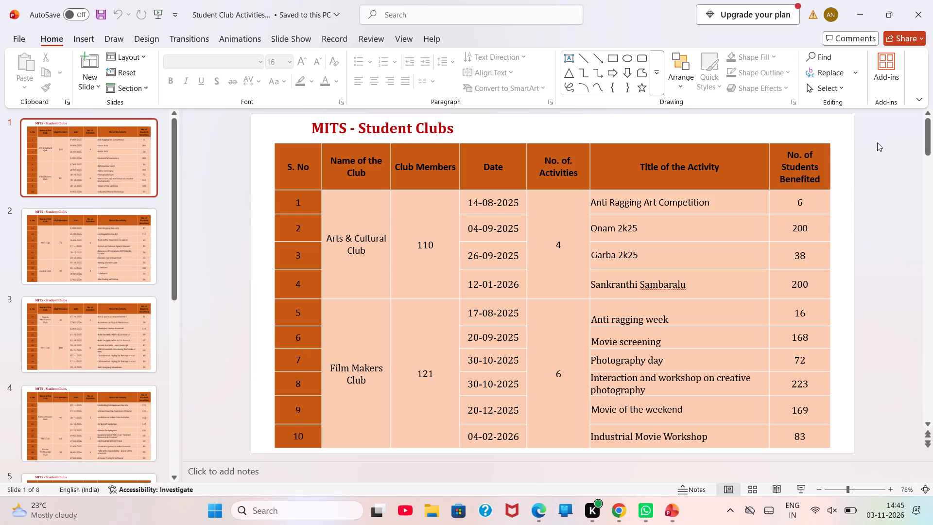
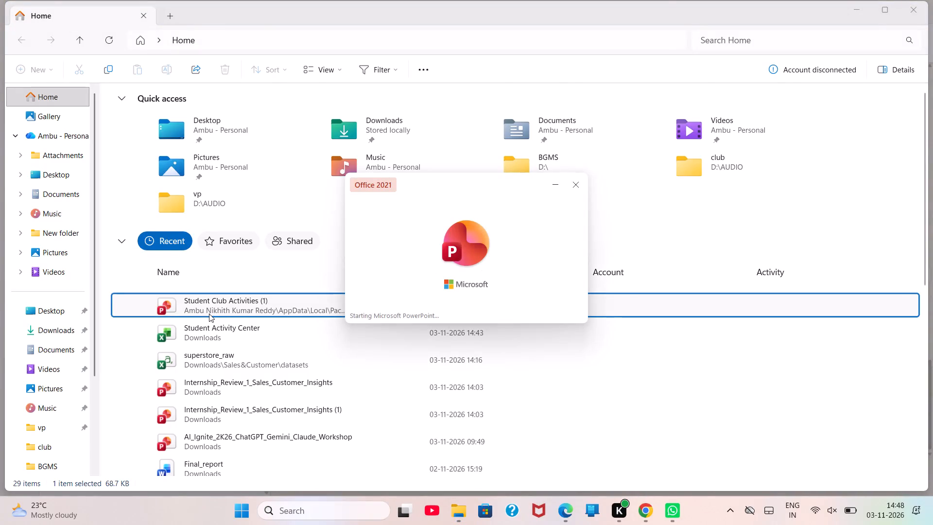
Close the Student Club Activities presentation and open the Student Activity Center workbook from the recent files in File Explorer.
{"action": "left_click", "coordinate": [931, 0]}
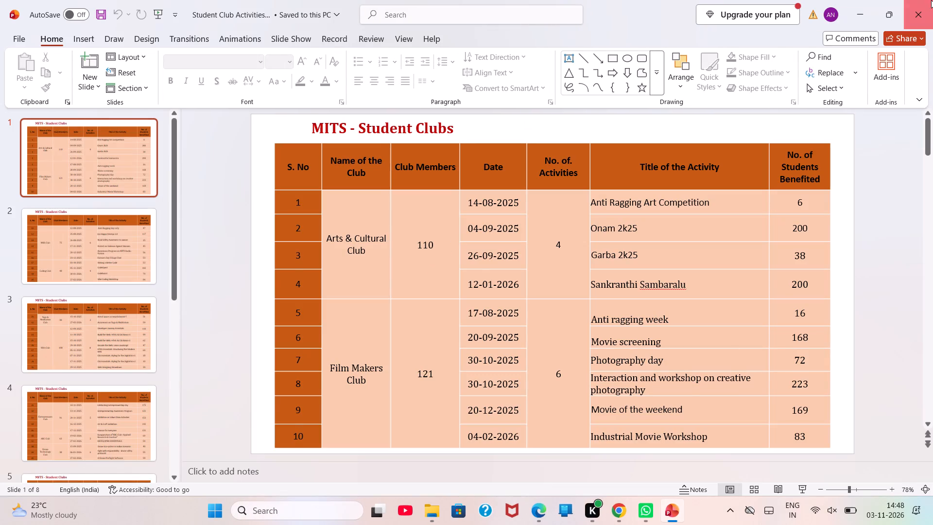
{"action": "double_click", "coordinate": [259, 331]}
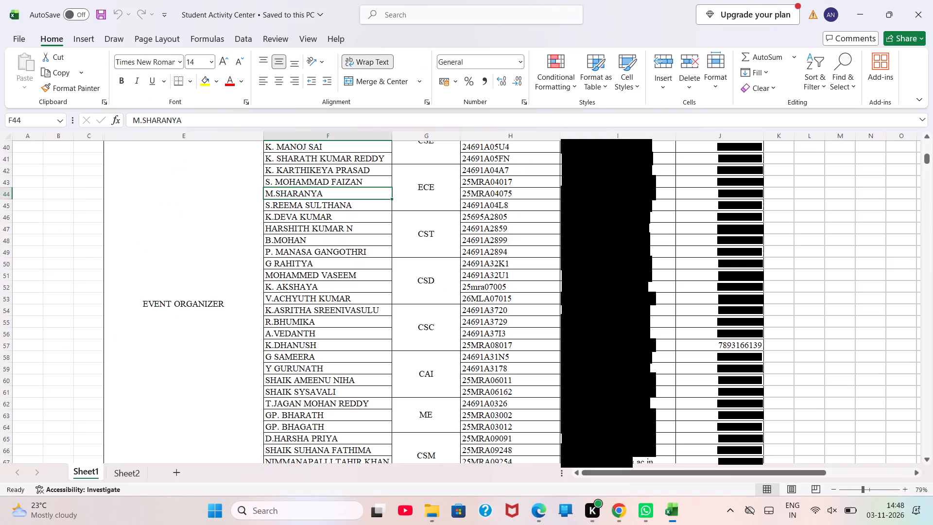
Copy the Student Engagement Coordinator's contact number from the student list on Sheet1.
{"action": "scroll", "coordinate": [412, 189], "scroll_direction": "up", "scroll_amount": 8}
{"action": "scroll", "coordinate": [412, 189], "scroll_direction": "down", "scroll_amount": 8}
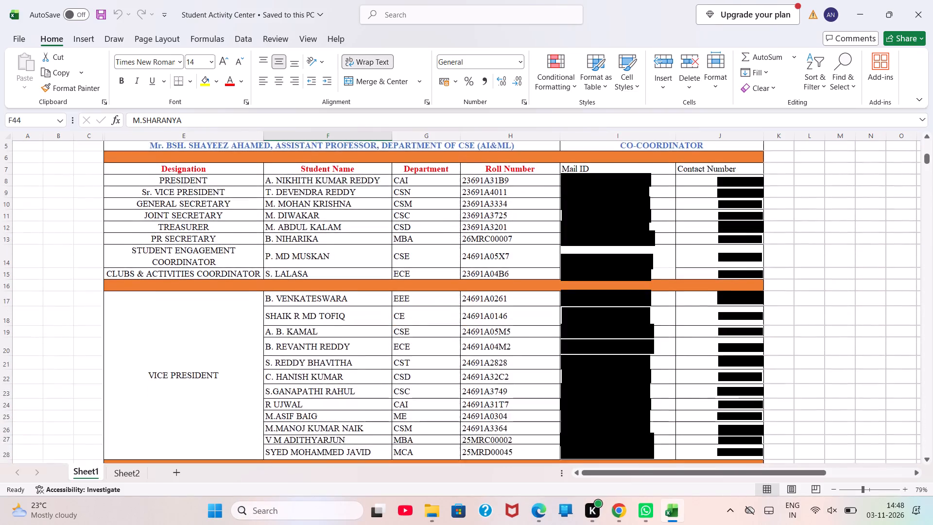
{"action": "scroll", "coordinate": [412, 189], "scroll_direction": "down", "scroll_amount": 1}
{"action": "left_click", "coordinate": [743, 252]}
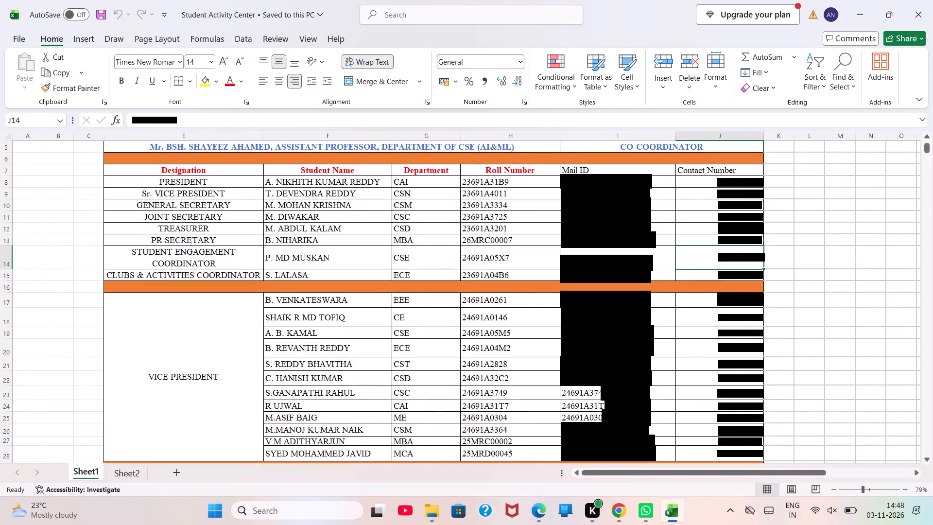
{"action": "key", "text": "ctrl+c"}
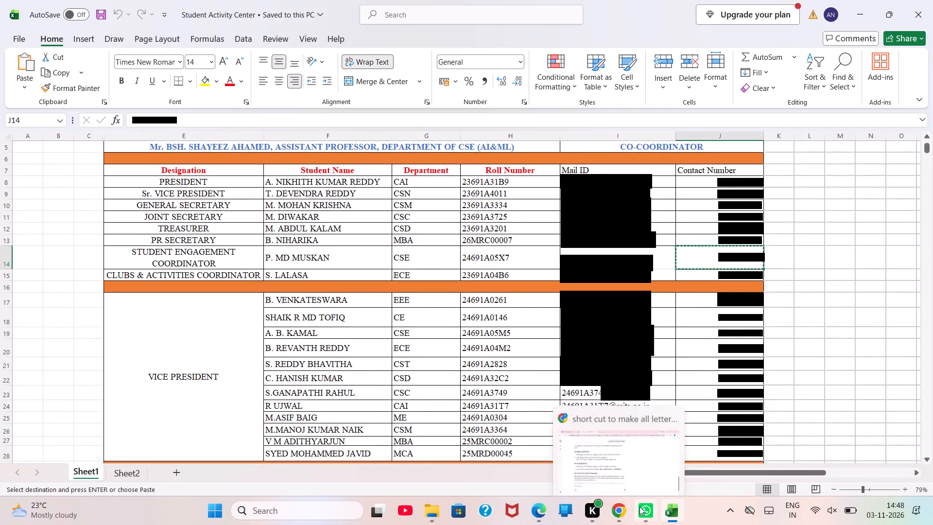
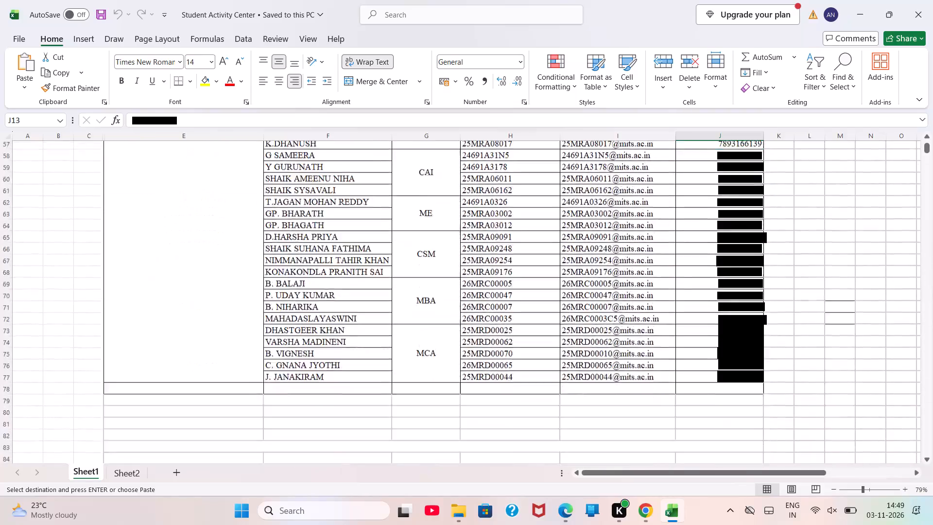
Apply a cell border to the Student Engagement Coordinator's Mail ID cell in the Sheet1 student list.
{"action": "scroll", "coordinate": [317, 368], "scroll_direction": "up", "scroll_amount": 5}
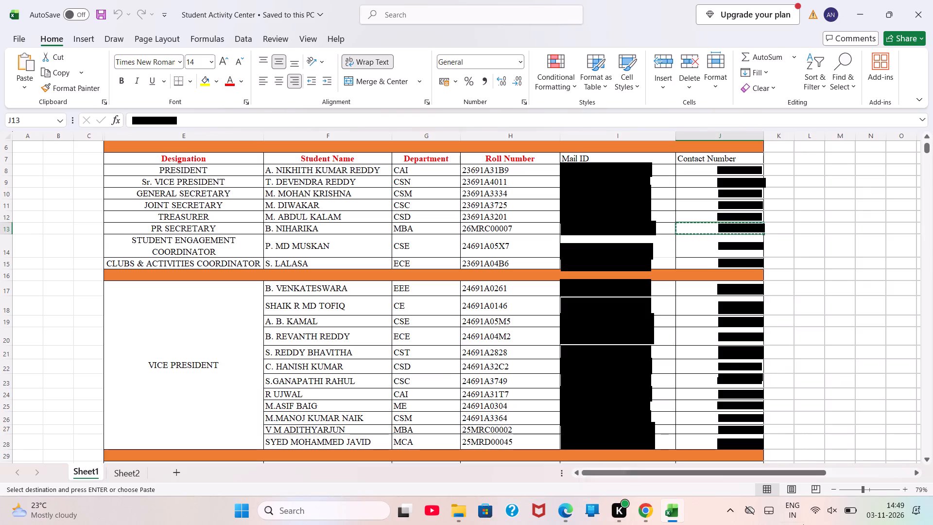
{"action": "left_click", "coordinate": [597, 247]}
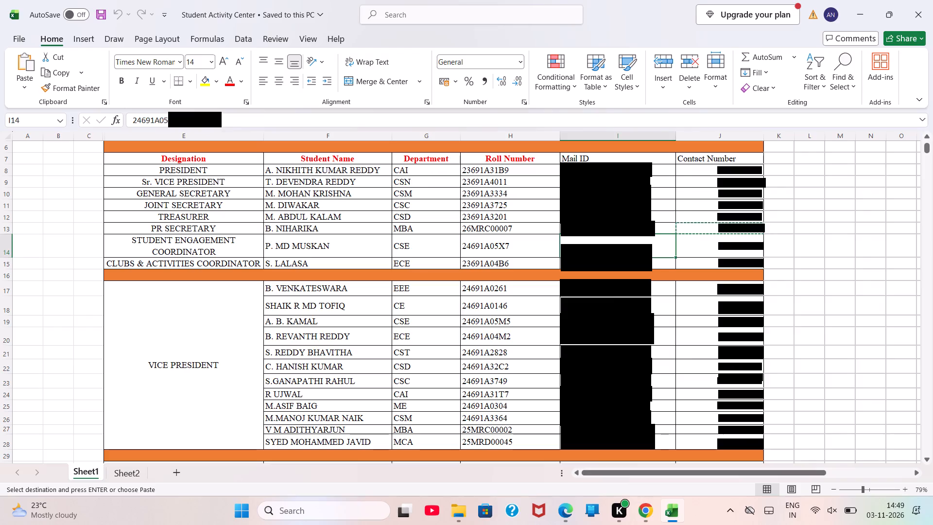
{"action": "left_click", "coordinate": [727, 259]}
{"action": "left_click", "coordinate": [611, 245]}
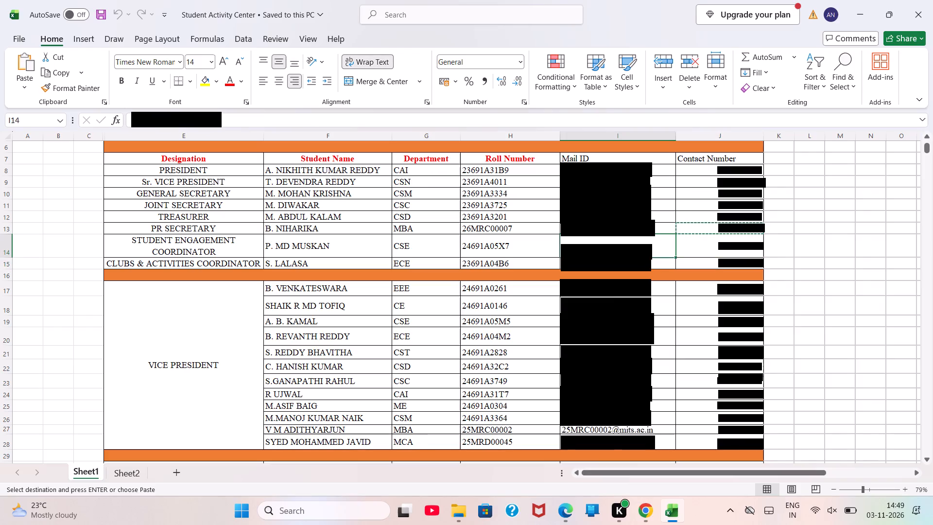
{"action": "left_click", "coordinate": [177, 82]}
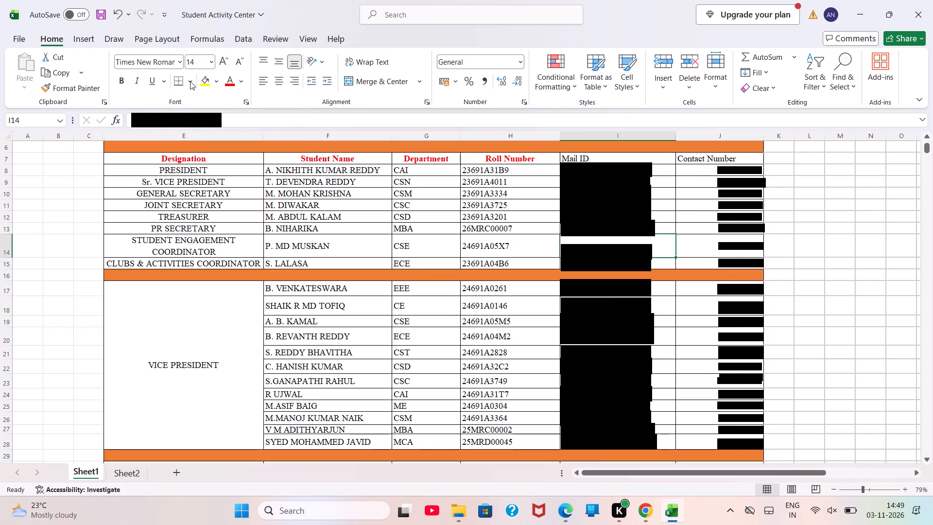
{"action": "left_click", "coordinate": [635, 336]}
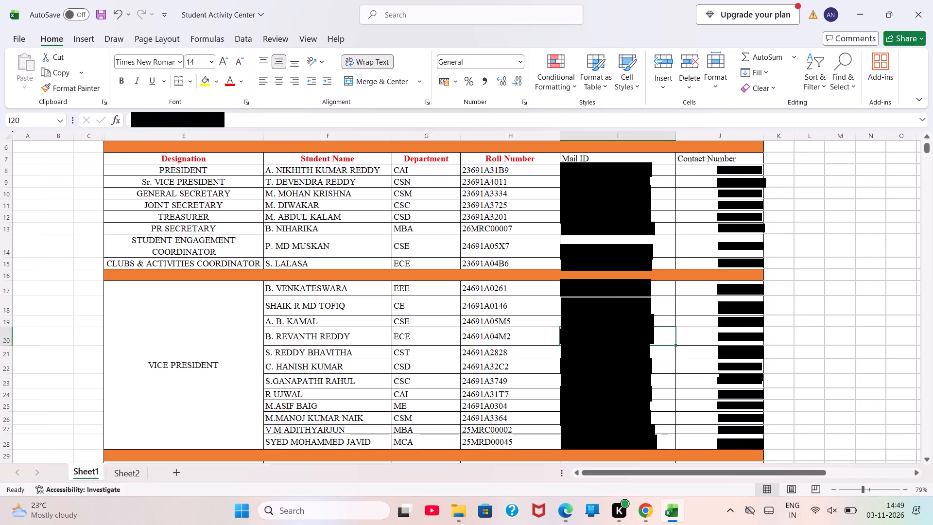
Close the Student Activity Center workbook, saving its changes to the Downloads folder.
{"action": "scroll", "coordinate": [92, 225], "scroll_direction": "down", "scroll_amount": 7}
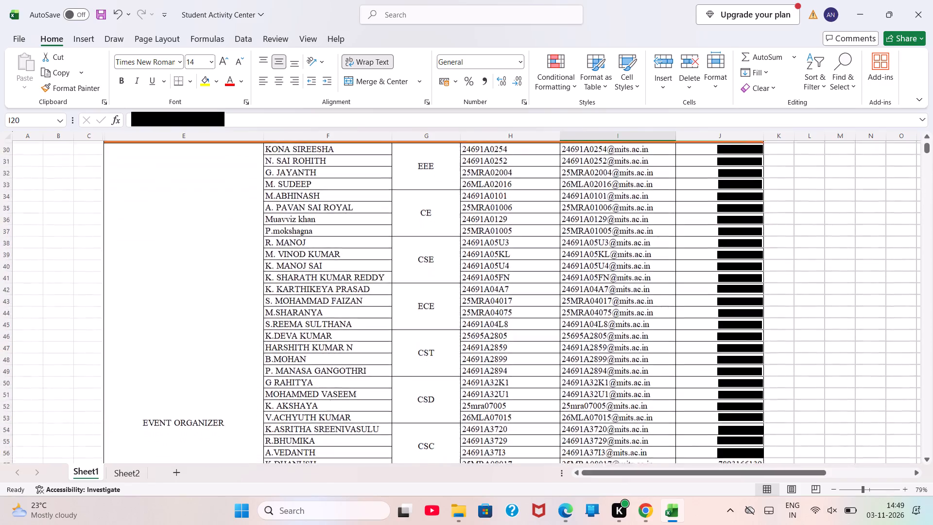
{"action": "scroll", "coordinate": [92, 225], "scroll_direction": "down", "scroll_amount": 4}
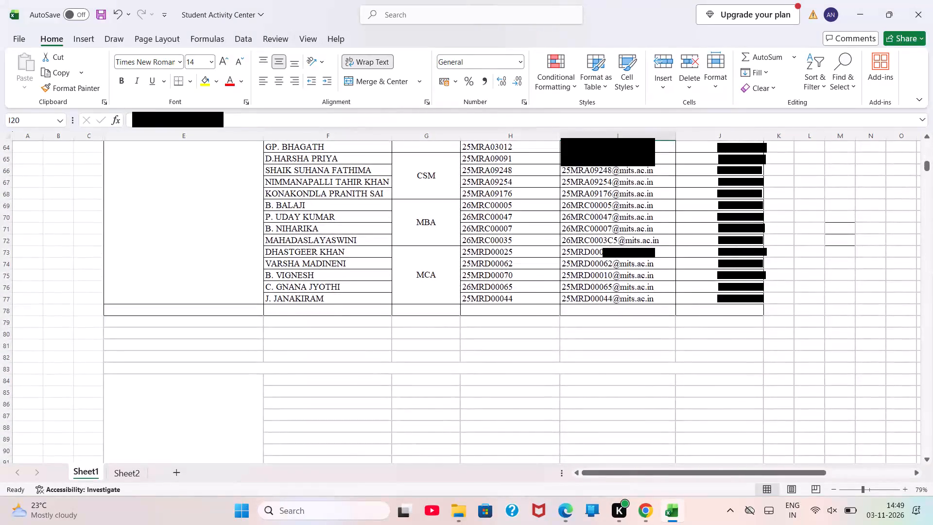
{"action": "scroll", "coordinate": [321, 296], "scroll_direction": "up", "scroll_amount": 6}
{"action": "scroll", "coordinate": [321, 296], "scroll_direction": "down", "scroll_amount": 1}
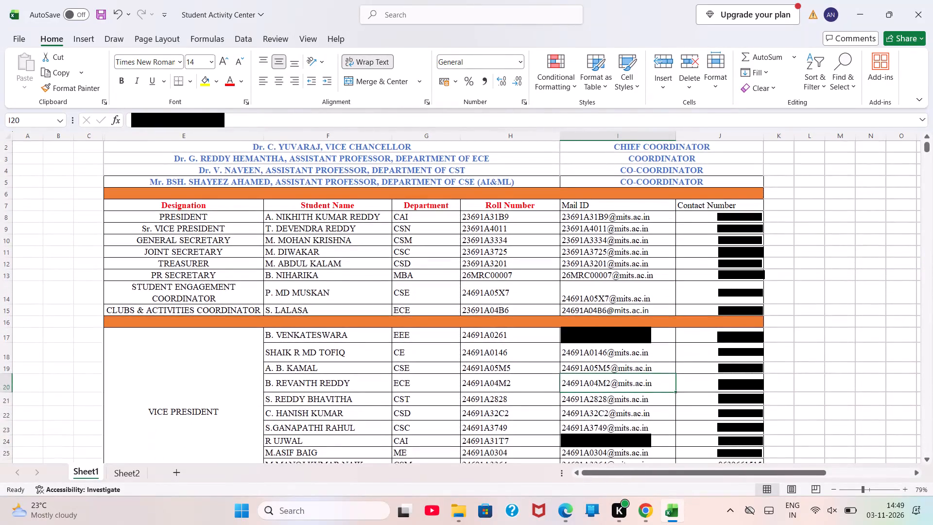
{"action": "scroll", "coordinate": [54, 333], "scroll_direction": "up", "scroll_amount": 4}
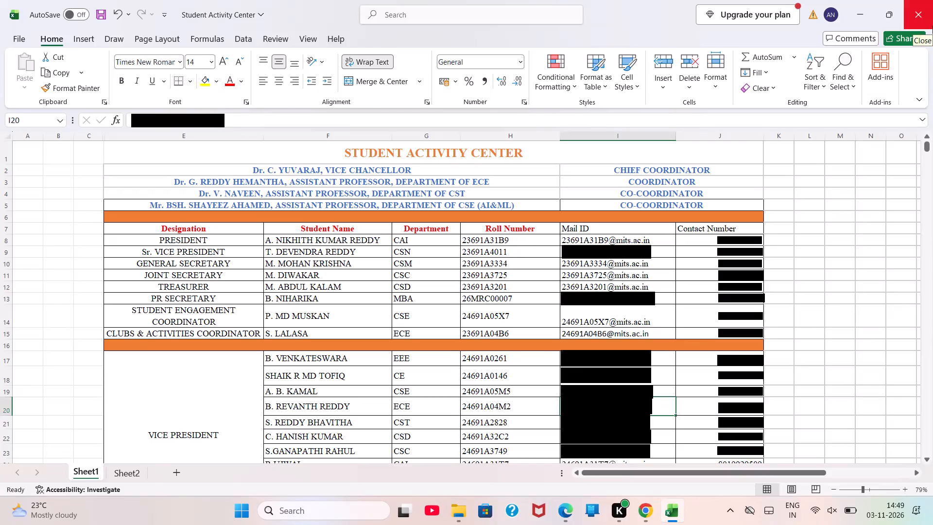
{"action": "left_click", "coordinate": [932, 26]}
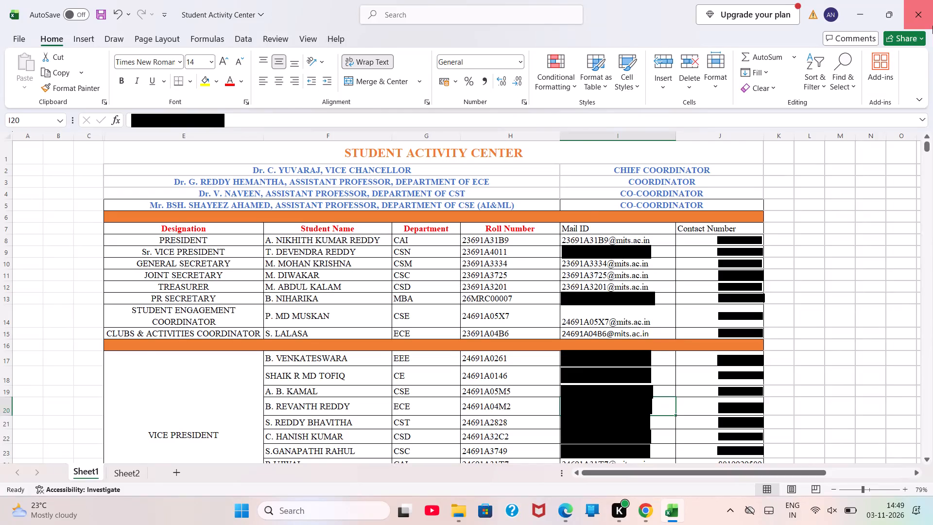
{"action": "left_click", "coordinate": [454, 345]}
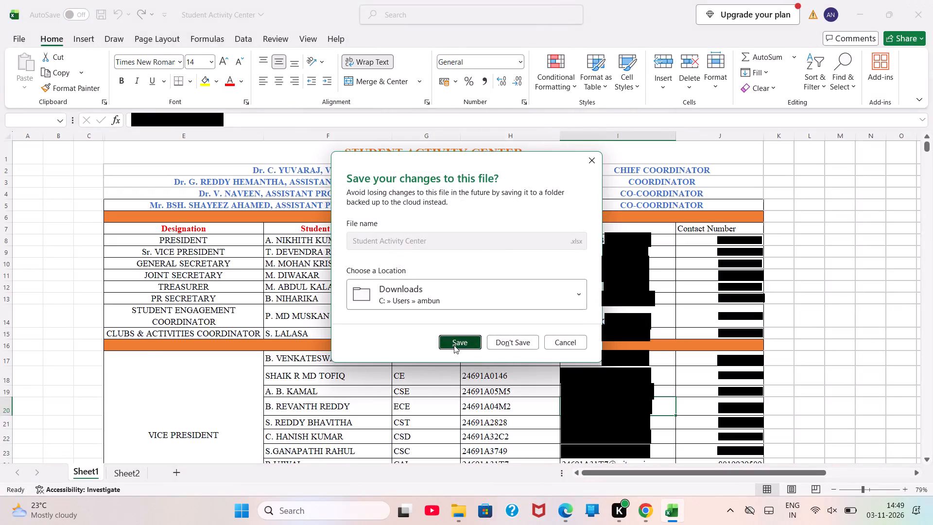